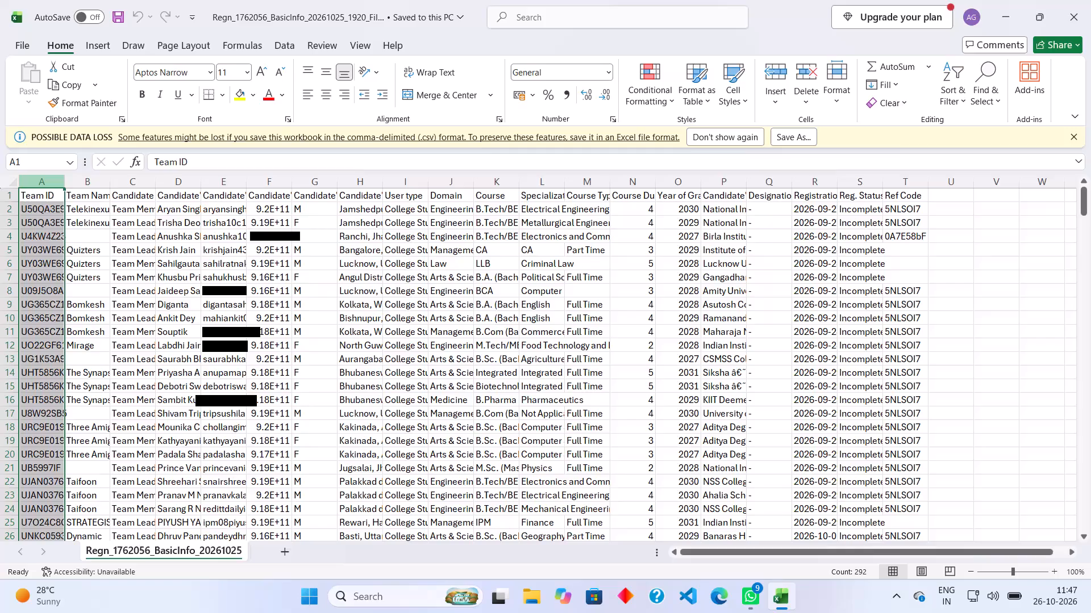
Widen the Team ID, Team Name and Candidate role columns so their headers and entries are fully readable.
left_click_drag(65, 182, 94, 182)
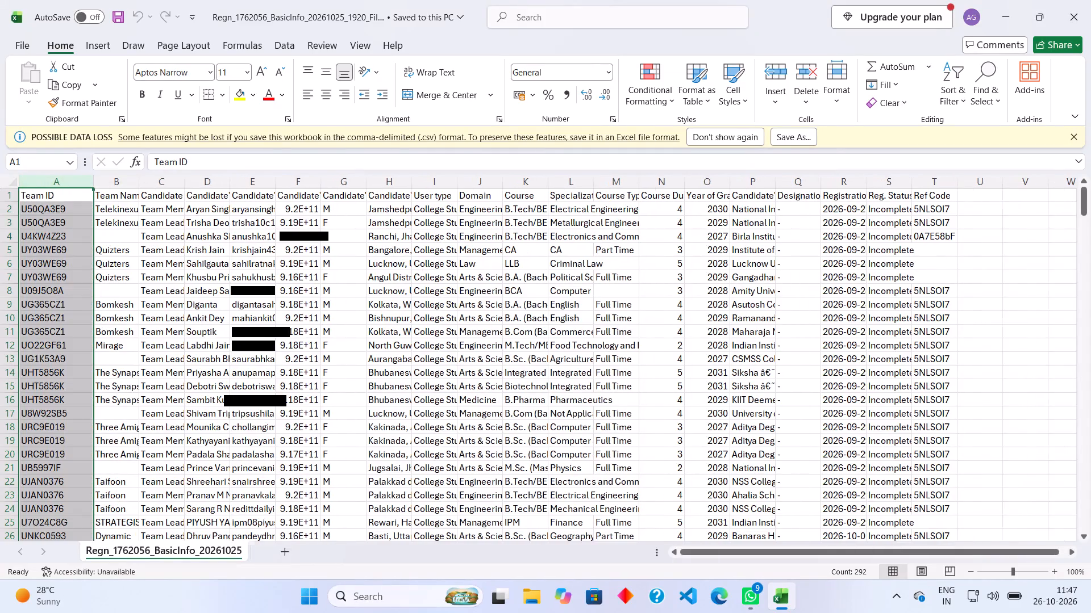
left_click(127, 182)
left_click_drag(145, 180, 200, 178)
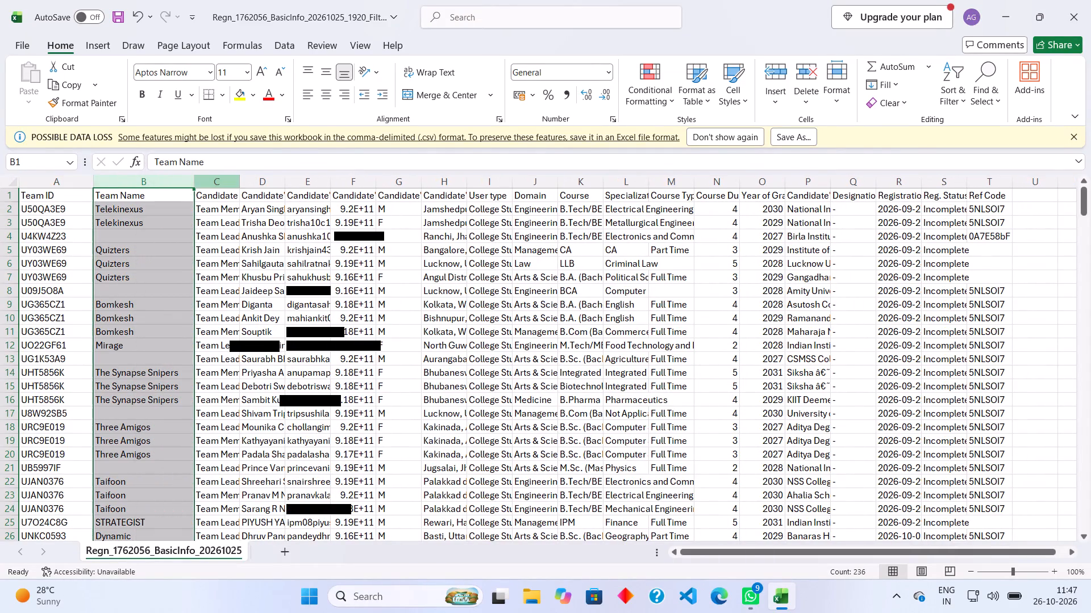
left_click(209, 178)
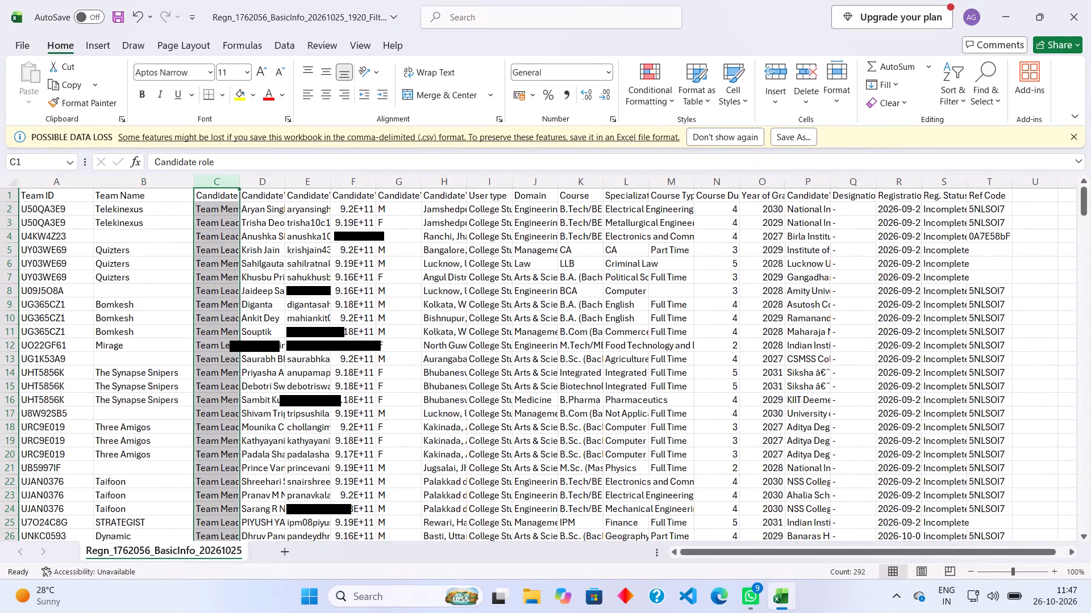
left_click_drag(238, 184, 273, 180)
Widen the Candidate's Name, Candidate's Email and Candidate's Location columns so their entries are readable.
left_click(302, 180)
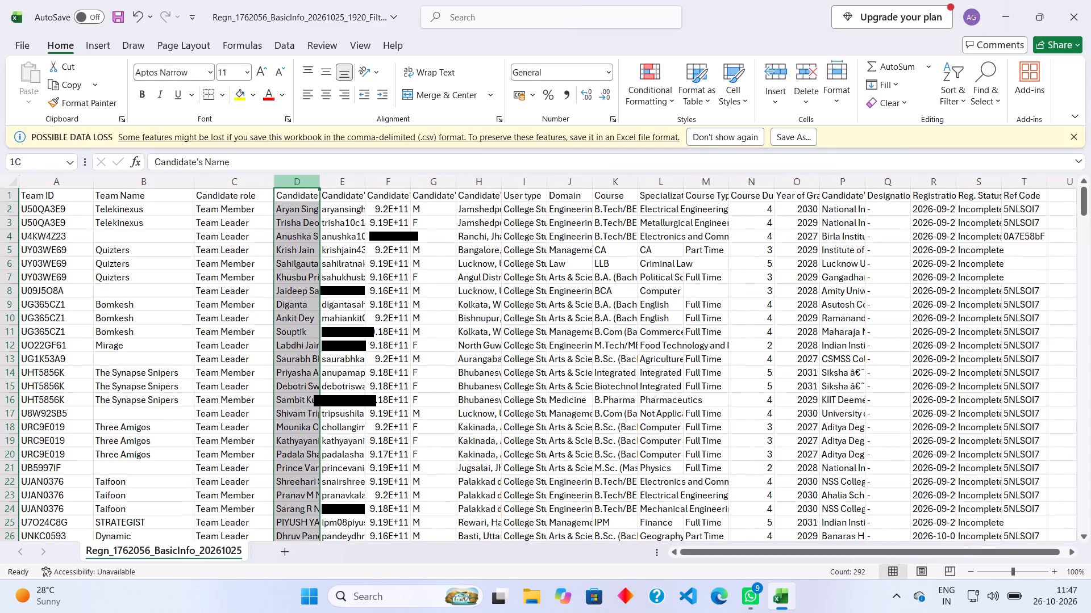
left_click_drag(326, 184, 374, 177)
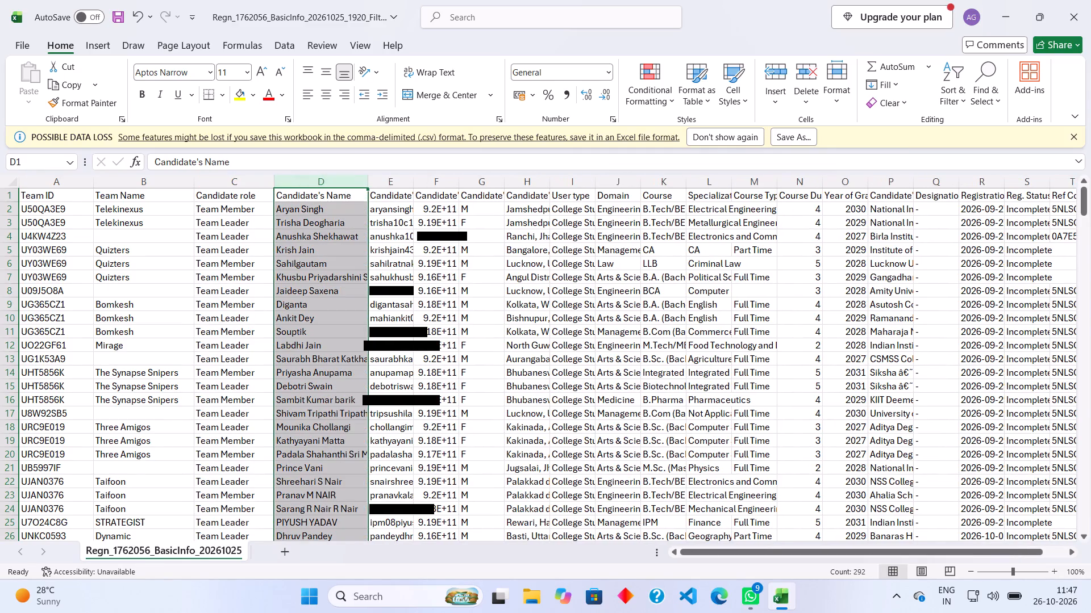
left_click(396, 178)
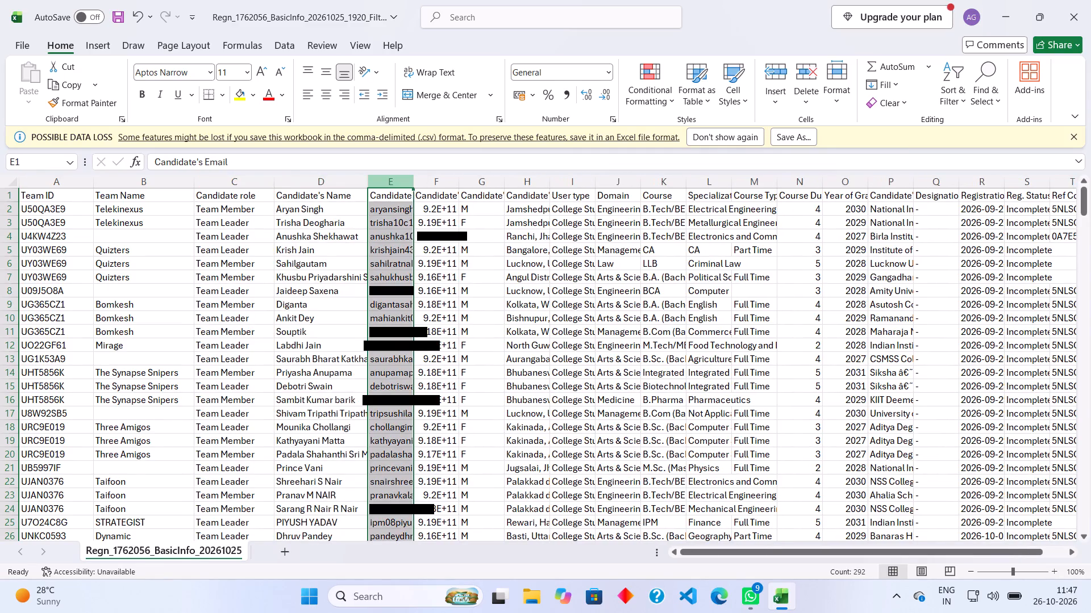
left_click_drag(413, 187, 476, 181)
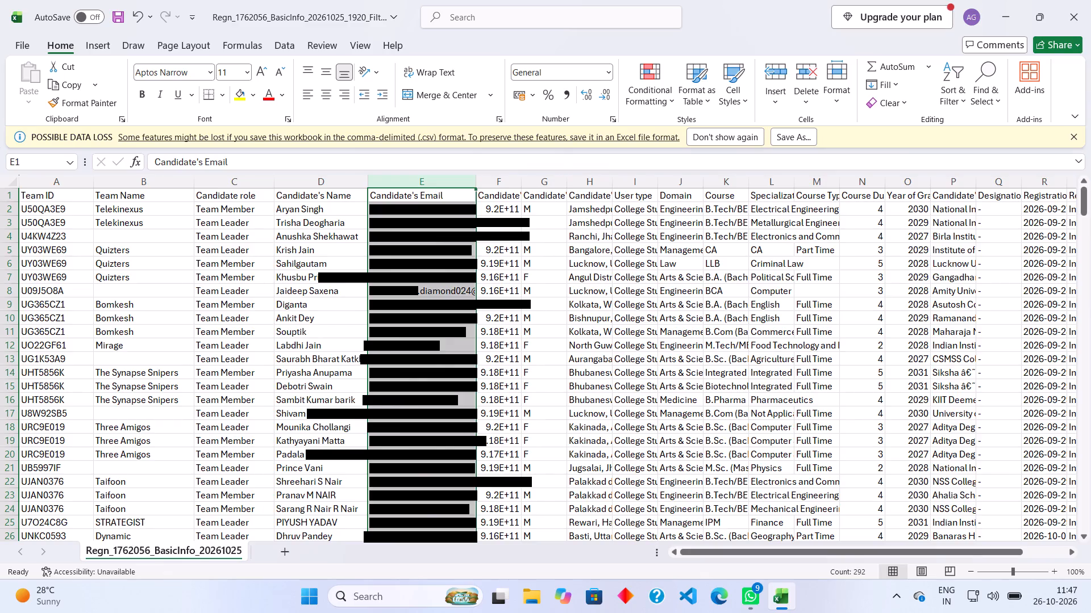
left_click(596, 181)
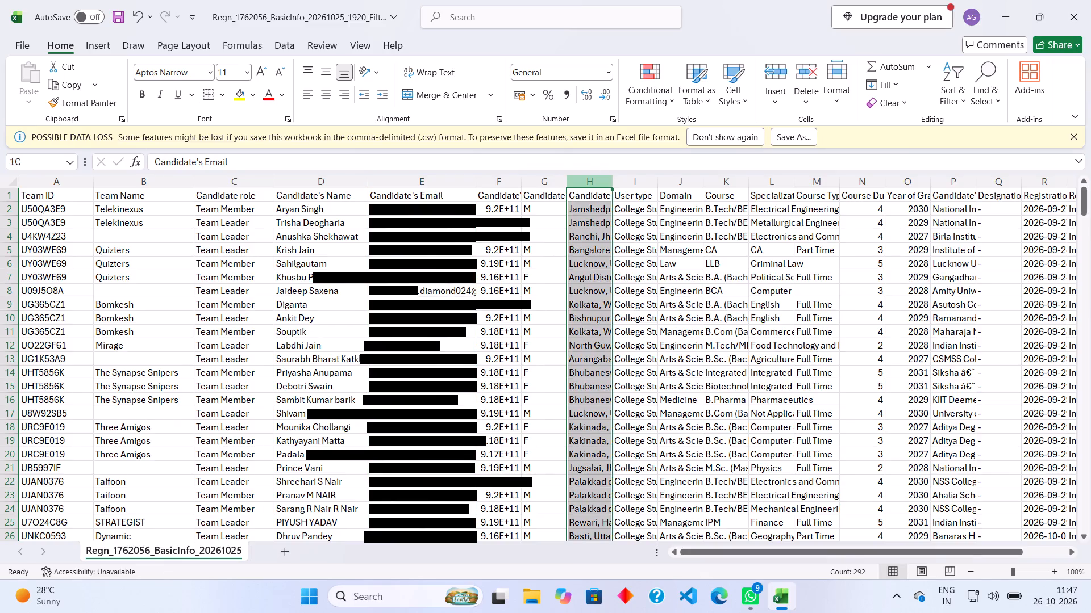
left_click_drag(613, 183, 665, 179)
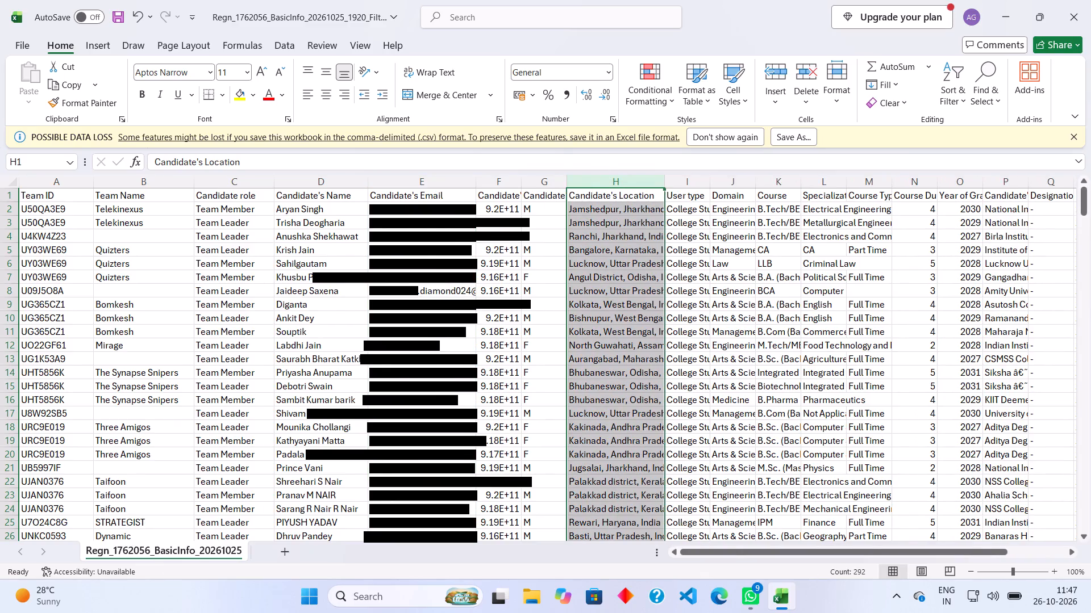
left_click_drag(665, 179, 686, 176)
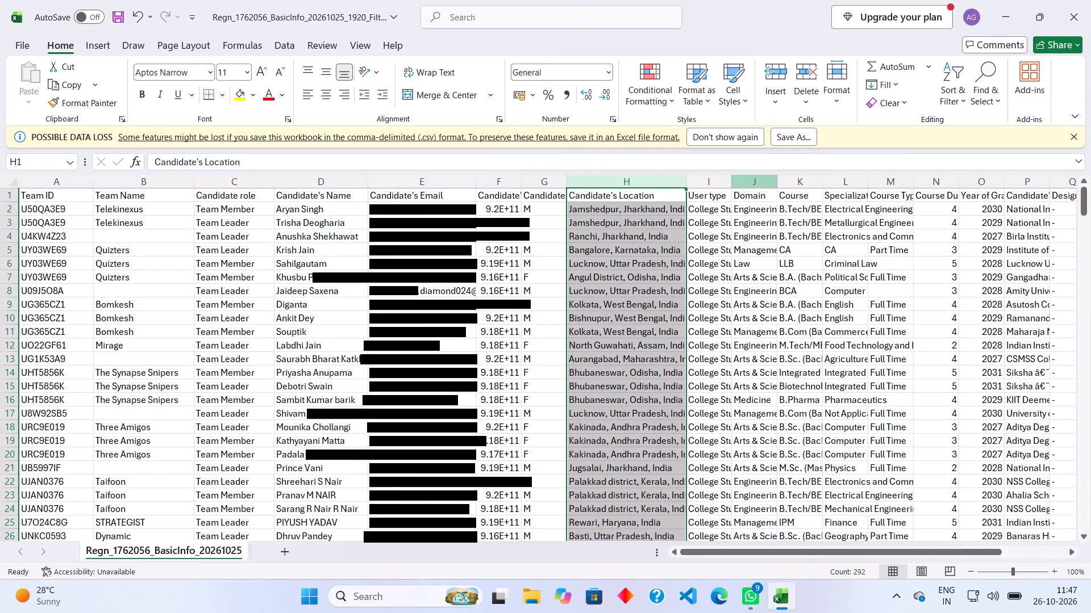
Dismiss the expired McAfee antivirus notice by choosing to uninstall, and close the Settings window without removing anything.
scroll(857, 217, "left", 1)
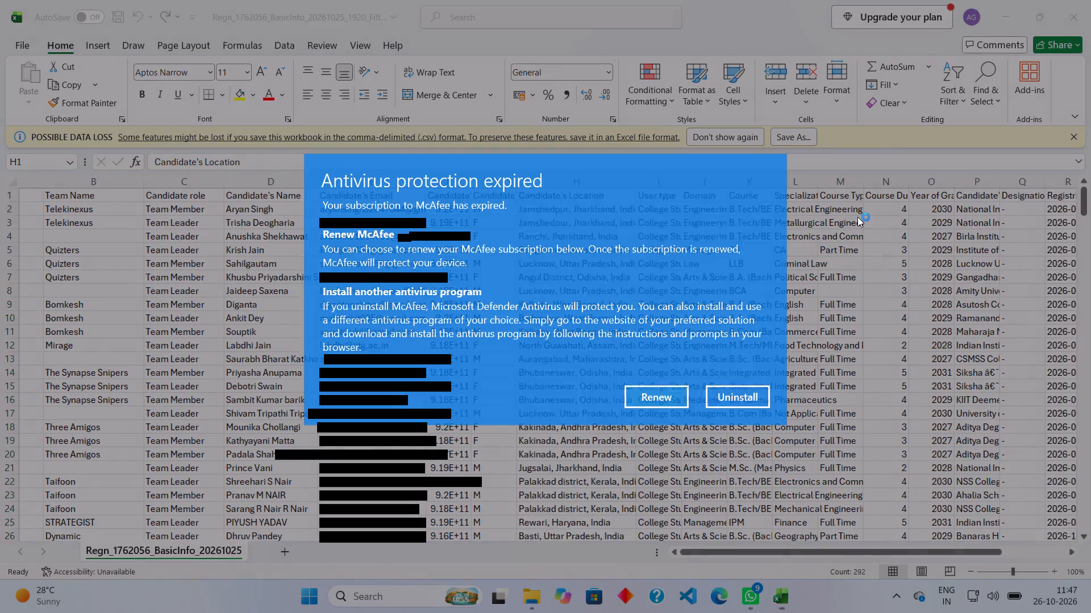
scroll(857, 217, "left", 1)
left_click(732, 396)
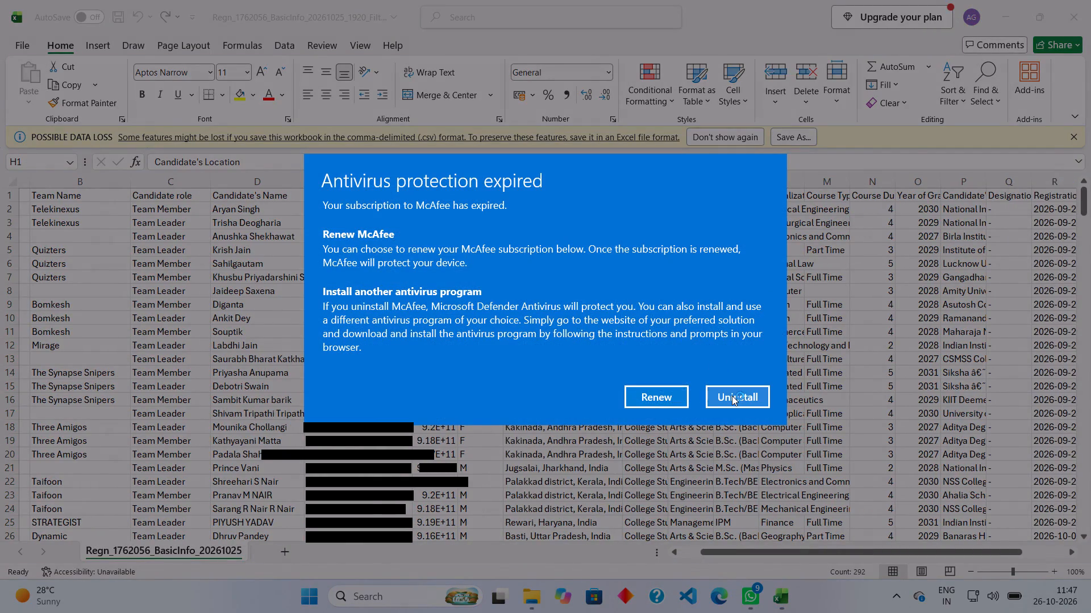
left_click(1064, 10)
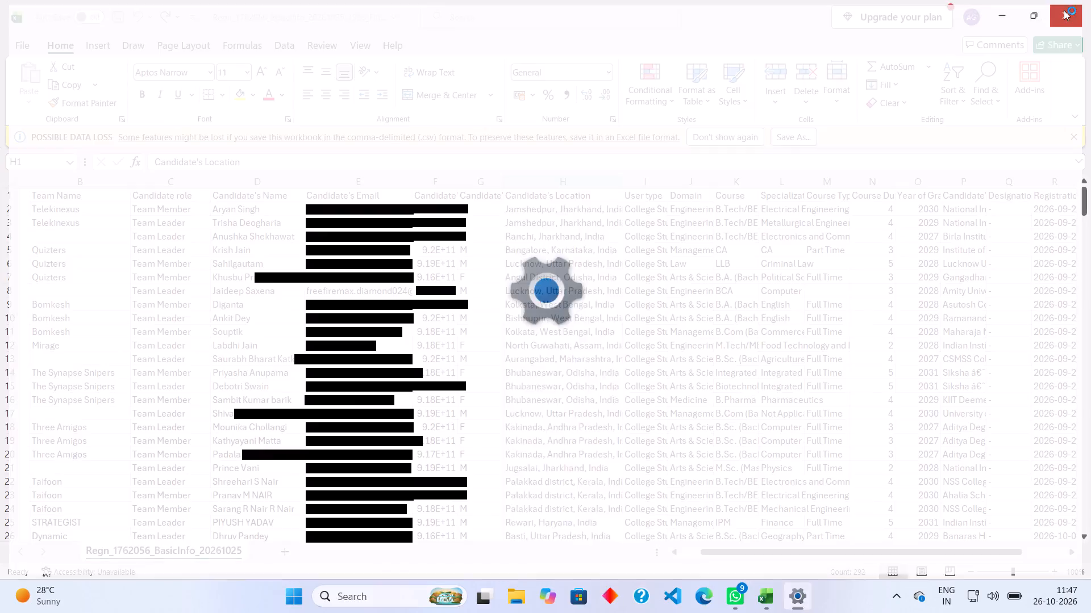
Widen the Candidate's Organisation column to a width of about 22.
left_click(967, 182)
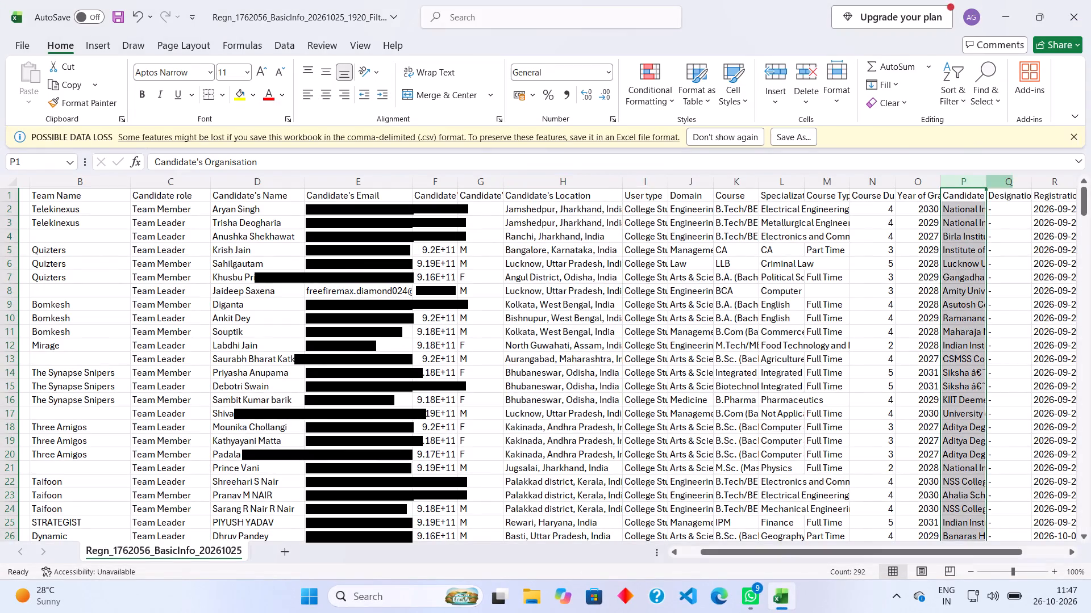
left_click_drag(985, 180, 1023, 177)
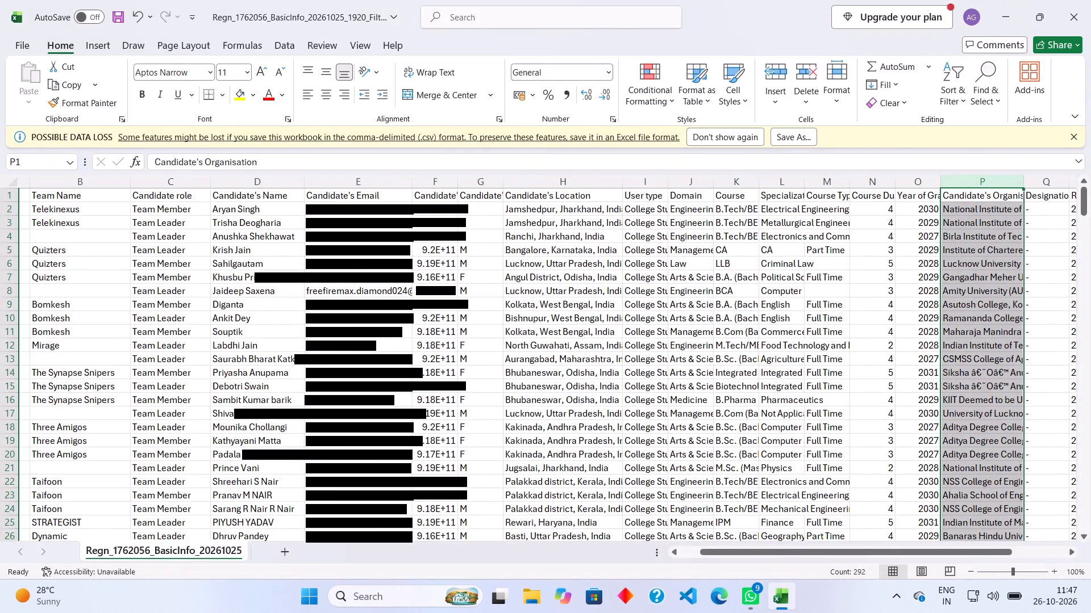
left_click_drag(1023, 177, 1057, 179)
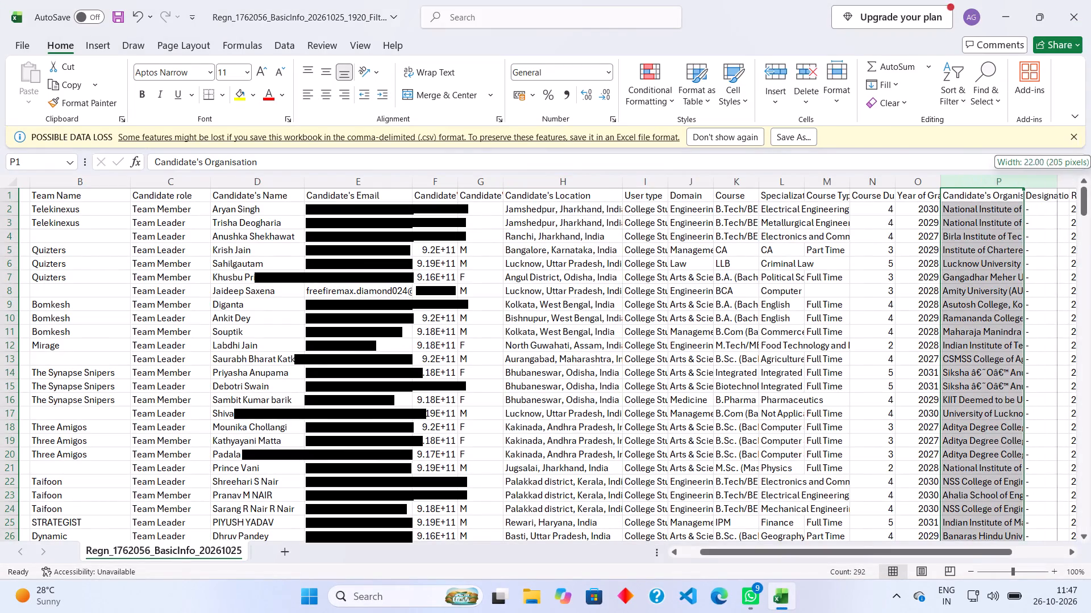
Widen the Candidate's Organisation column further so that most institution names with their locations are readable.
left_click_drag(1057, 179, 1057, 179)
scroll(992, 276, "left", 2)
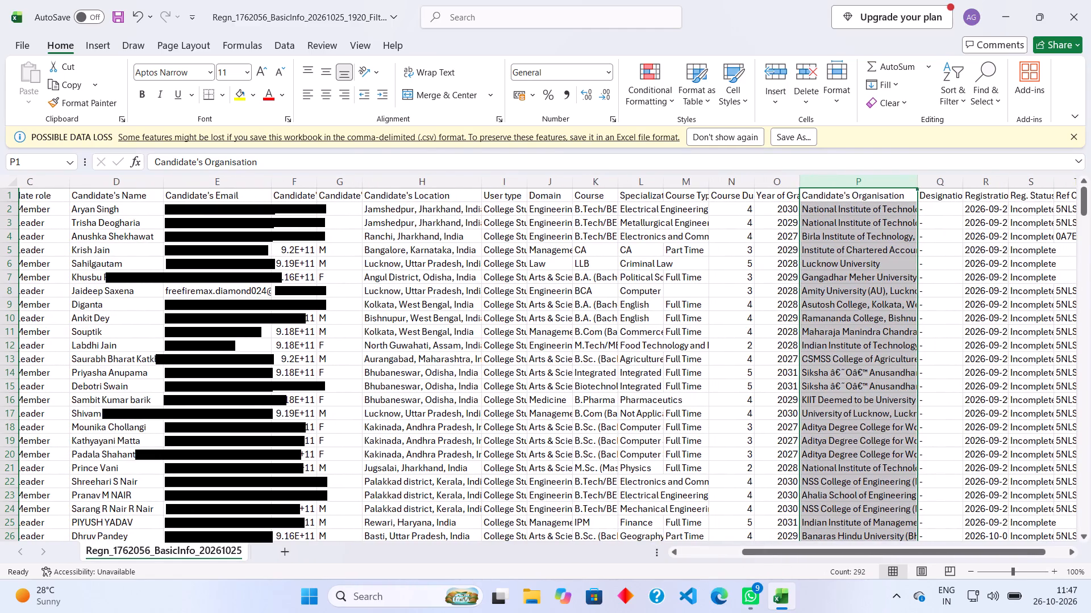
left_click_drag(917, 183, 971, 179)
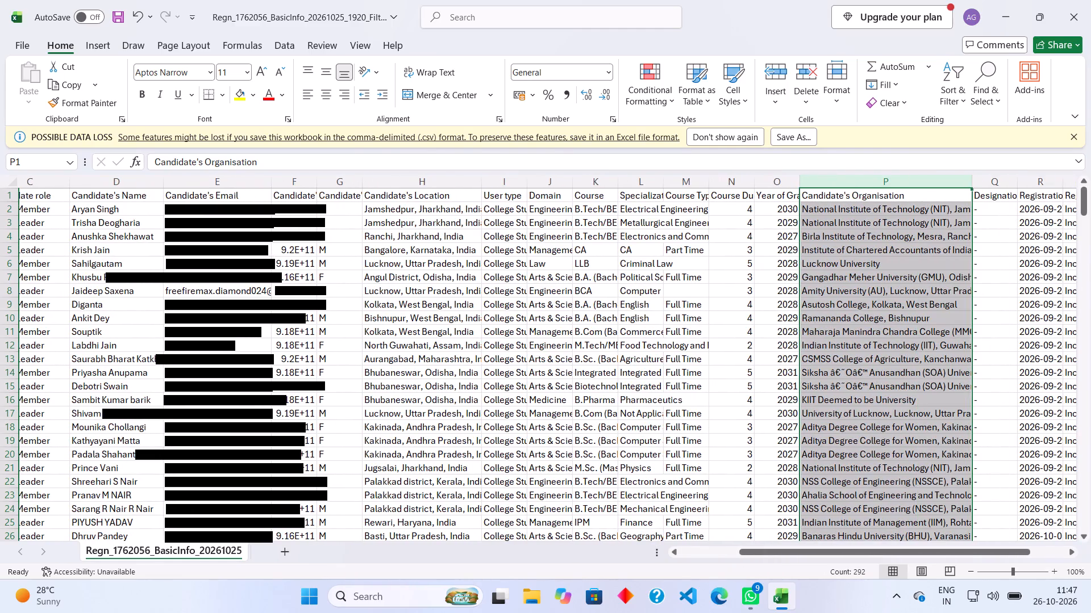
left_click_drag(971, 179, 1009, 175)
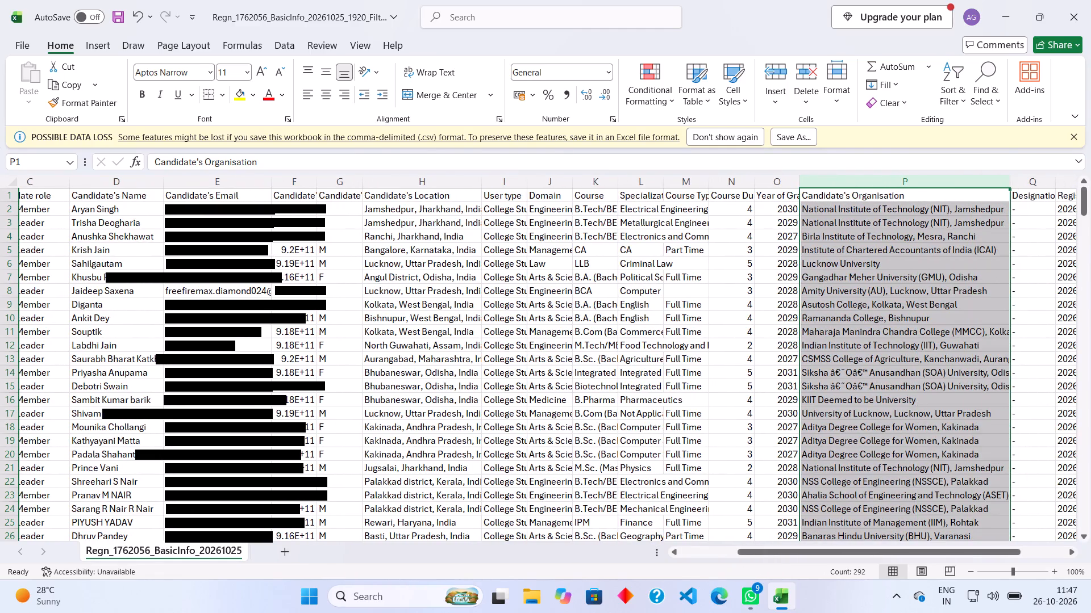
Widen the Reg. Status column to more than twice its width so its header and entries are fully readable.
scroll(986, 259, "left", 2)
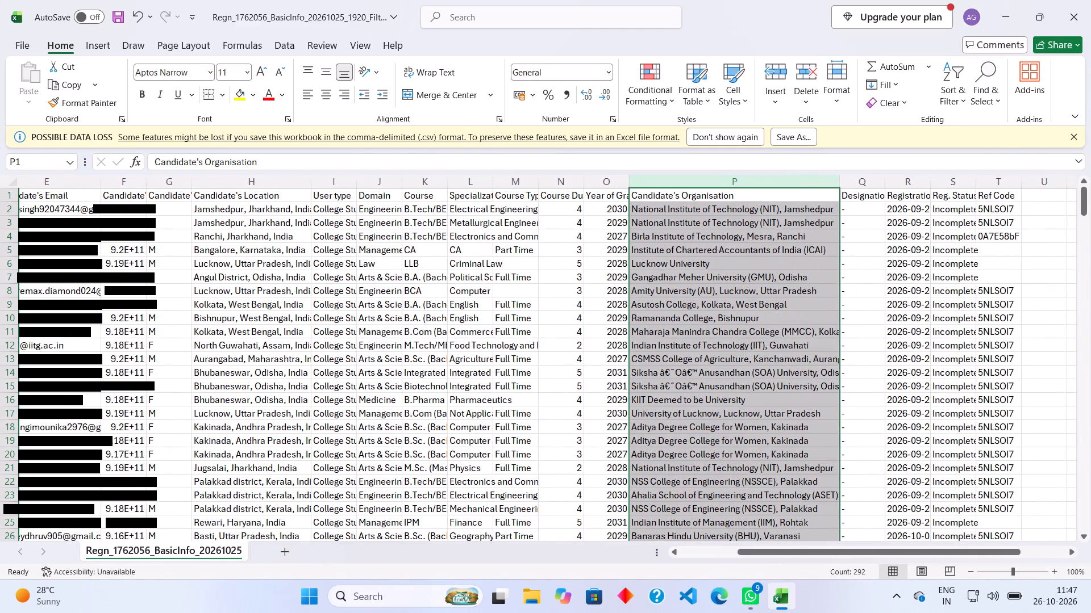
scroll(986, 259, "left", 1)
left_click(965, 179)
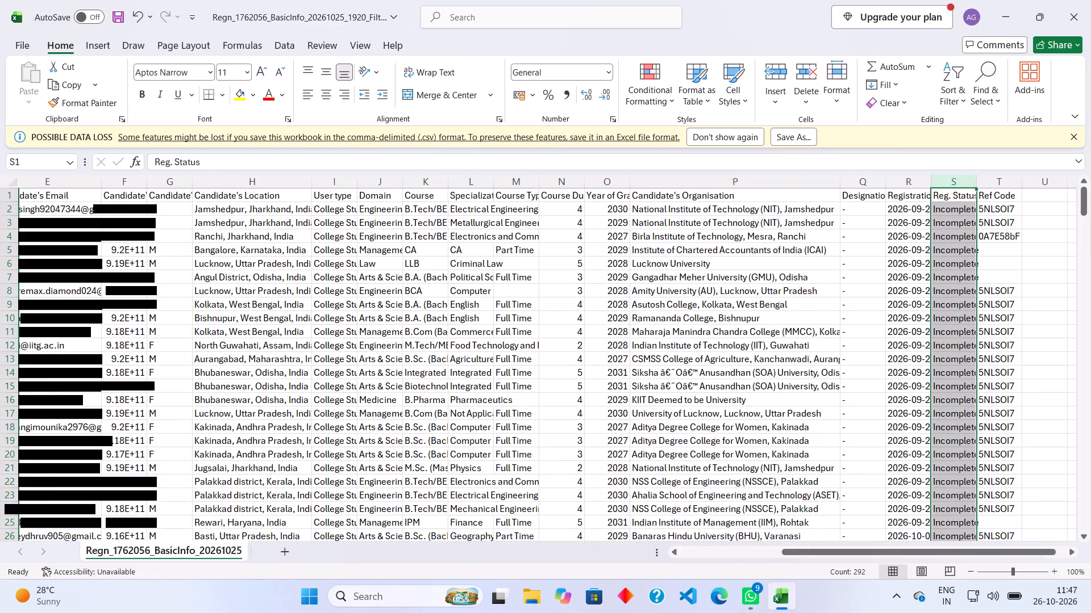
left_click_drag(977, 182, 1039, 167)
Look across the sheet's columns, from Ref Code back to Team ID, to check how readable their headers and entries are.
scroll(1039, 167, "left", 1)
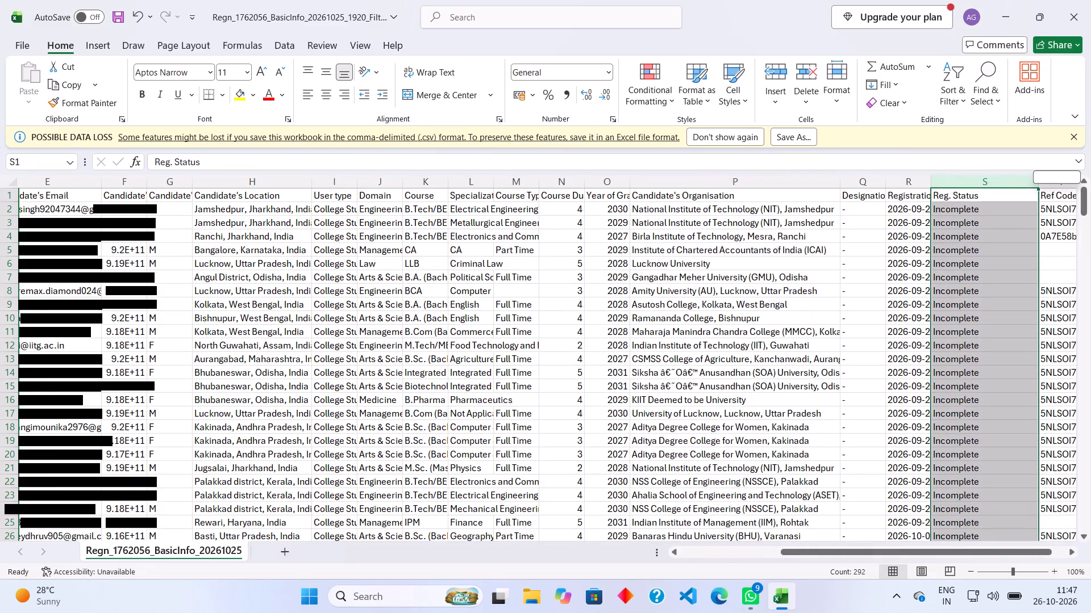
scroll(1039, 167, "left", 1)
scroll(977, 204, "left", 1)
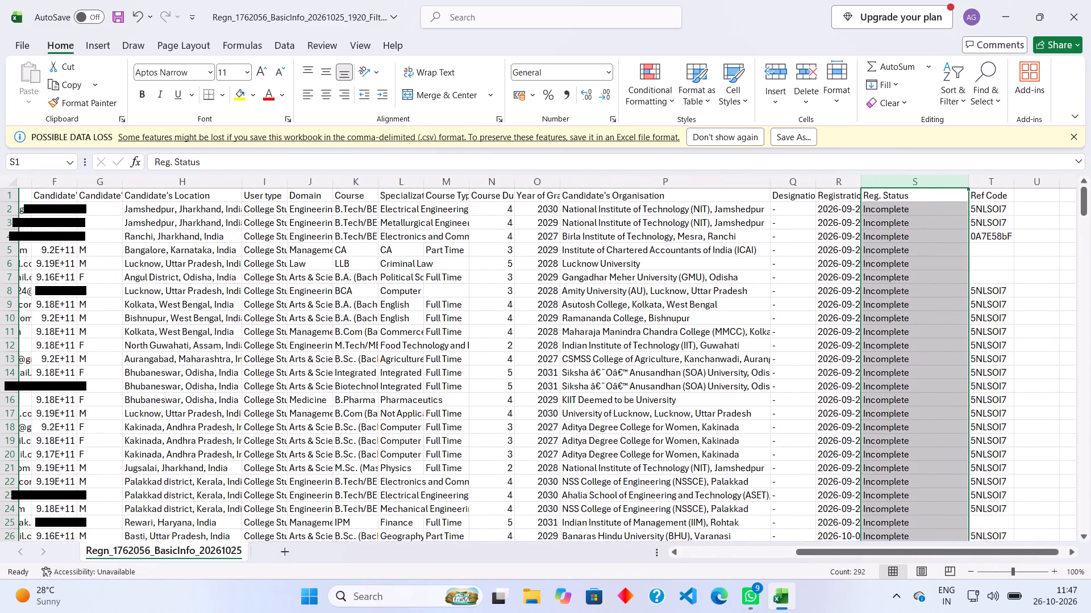
scroll(852, 183, "right", 7)
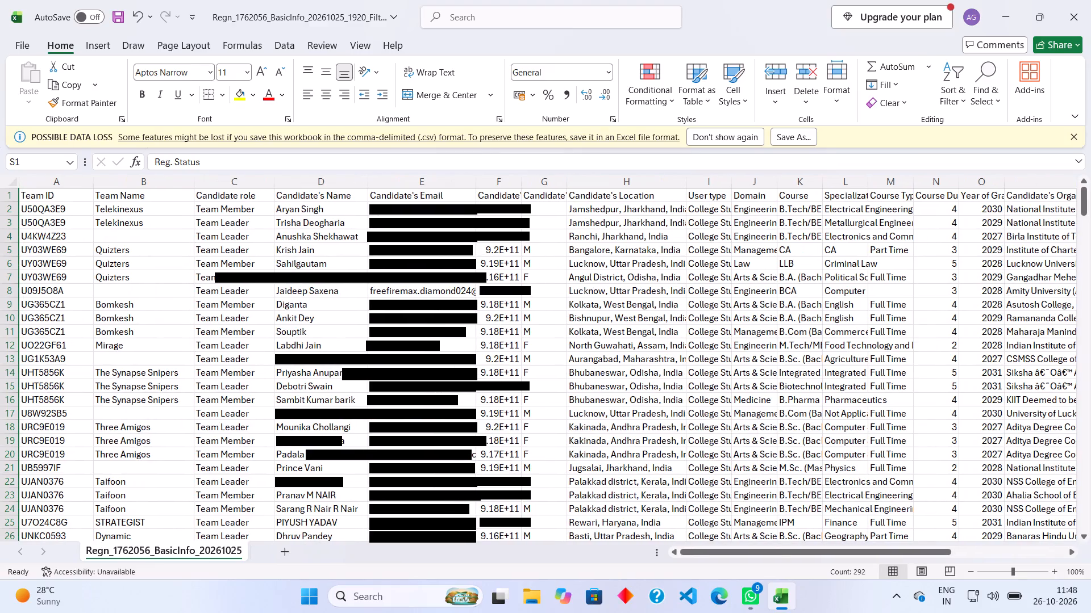
scroll(852, 183, "right", 1)
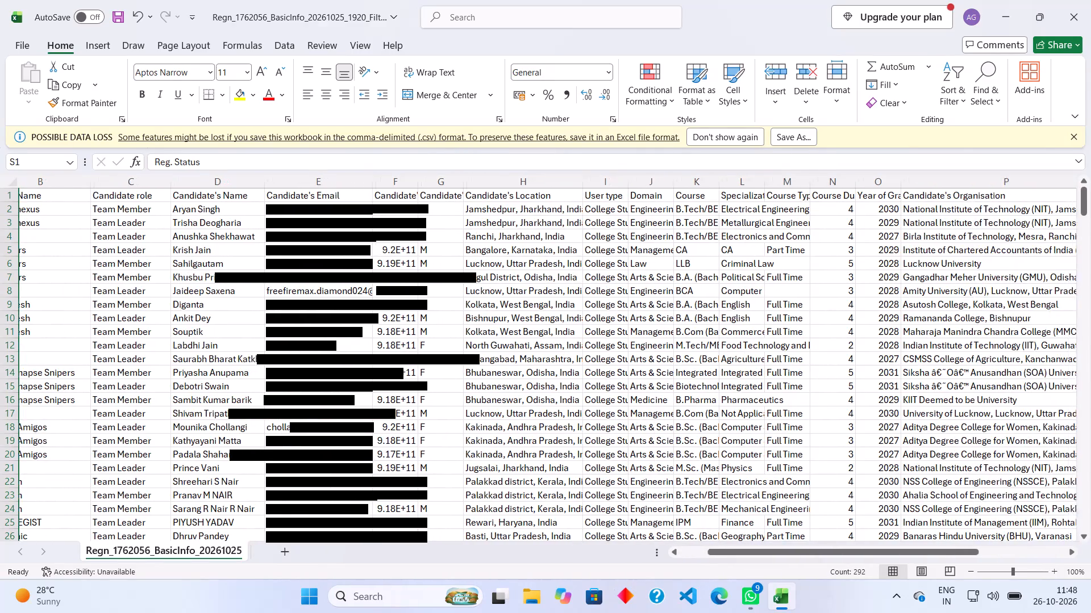
scroll(852, 183, "right", 1)
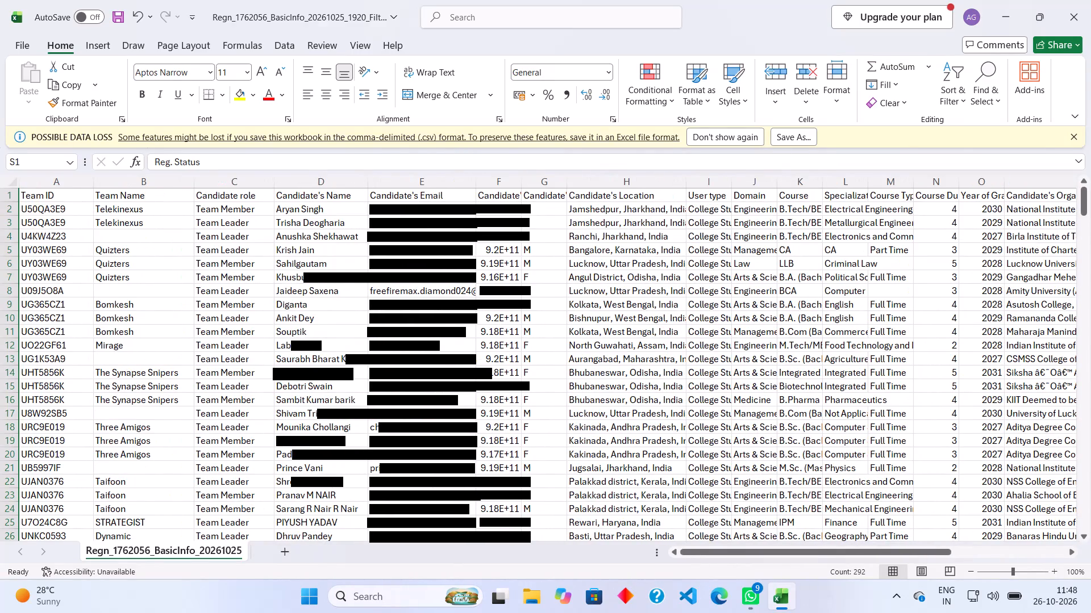
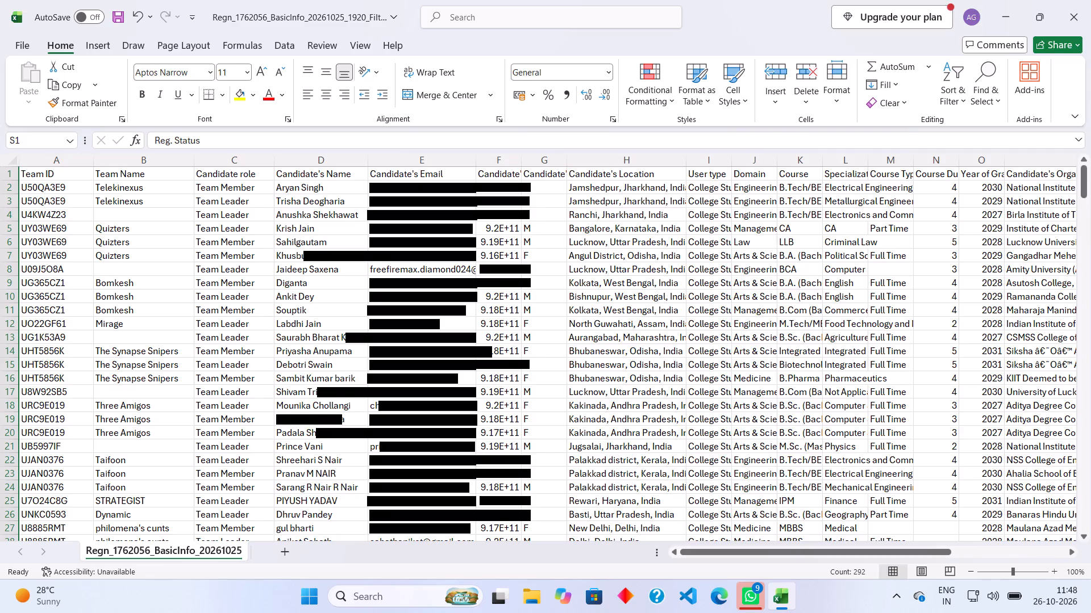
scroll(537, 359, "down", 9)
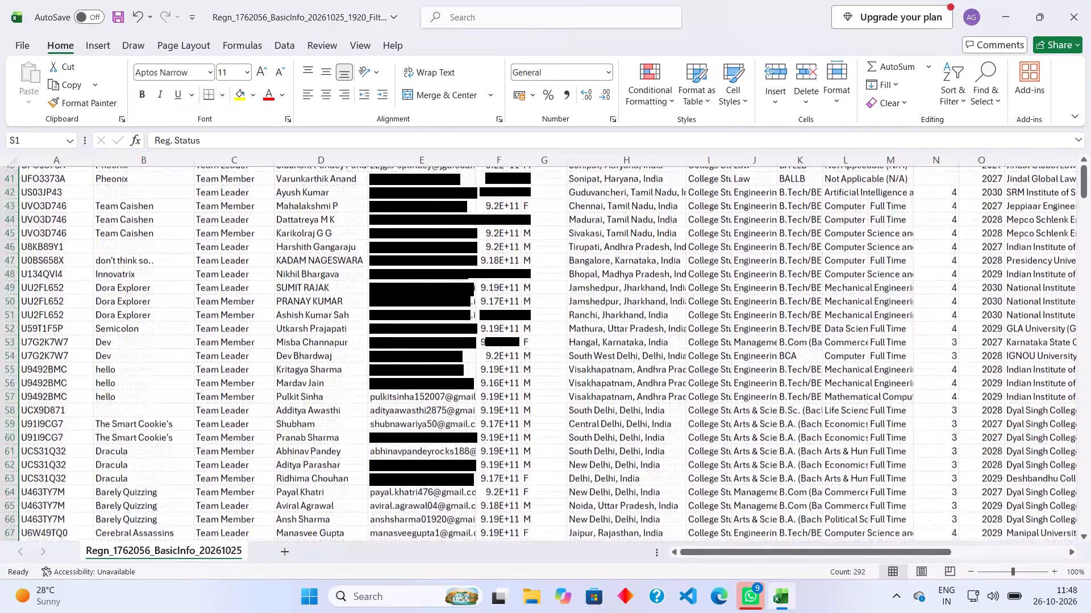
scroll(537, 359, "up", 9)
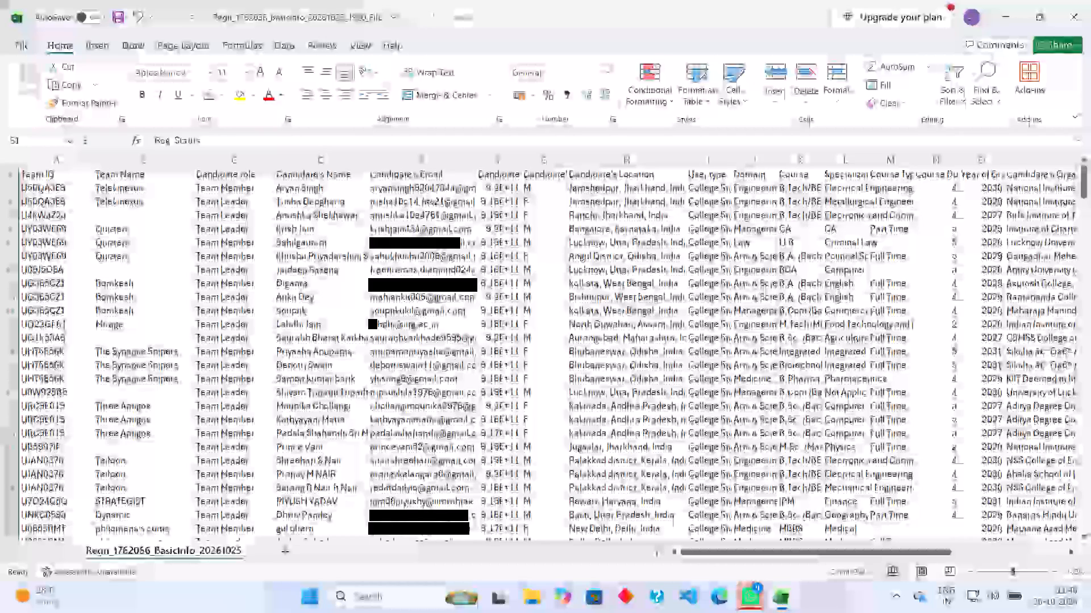
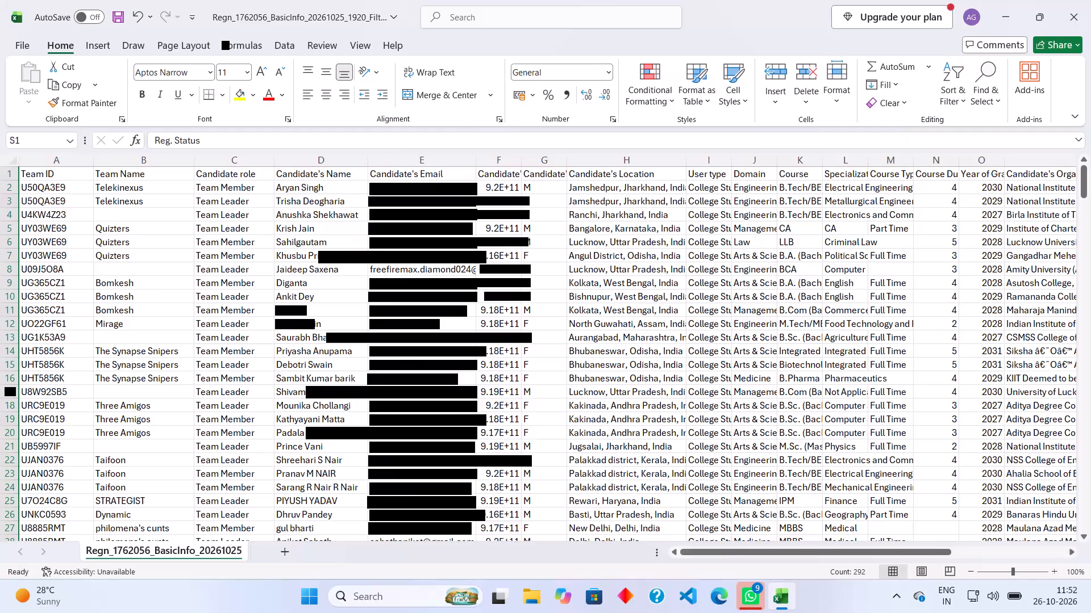
Review the registration table from Team ID to Ref Code, including the full registration timestamp in row 11.
scroll(901, 277, "left", 3)
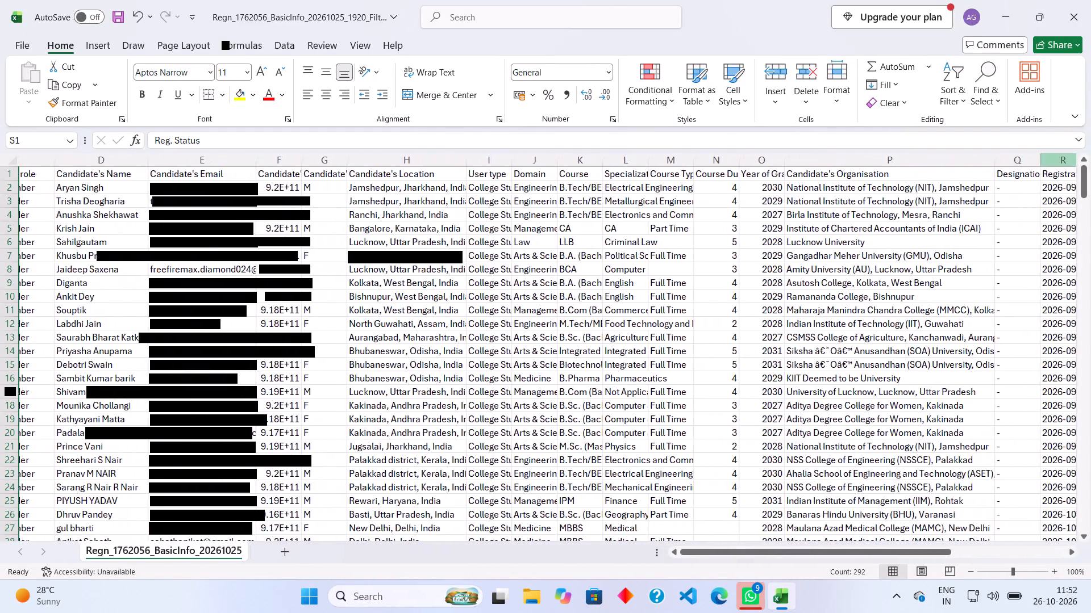
scroll(901, 277, "left", 4)
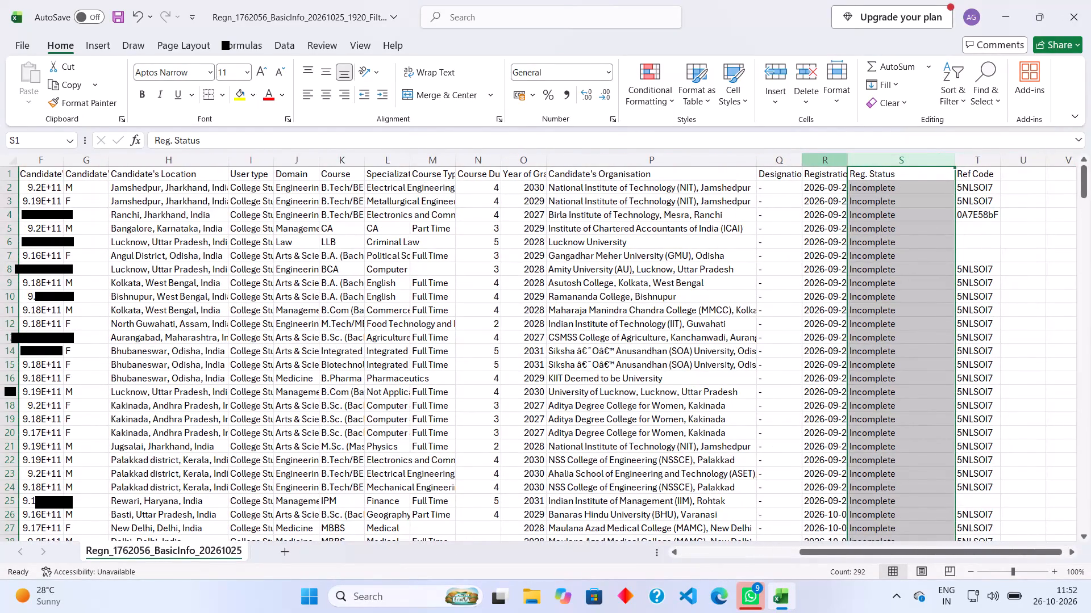
scroll(881, 328, "right", 1)
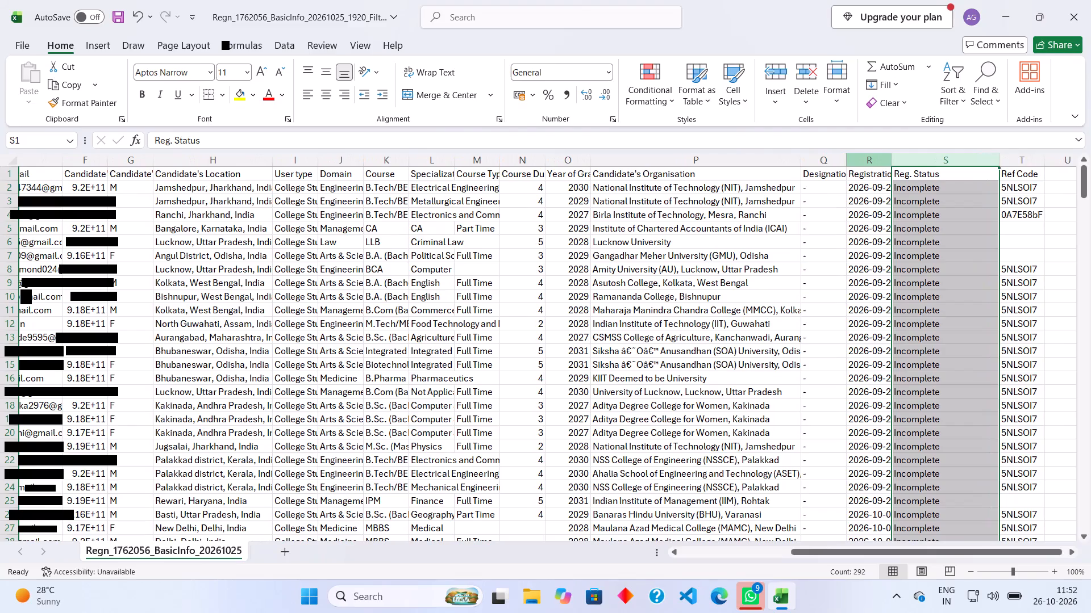
left_click(851, 313)
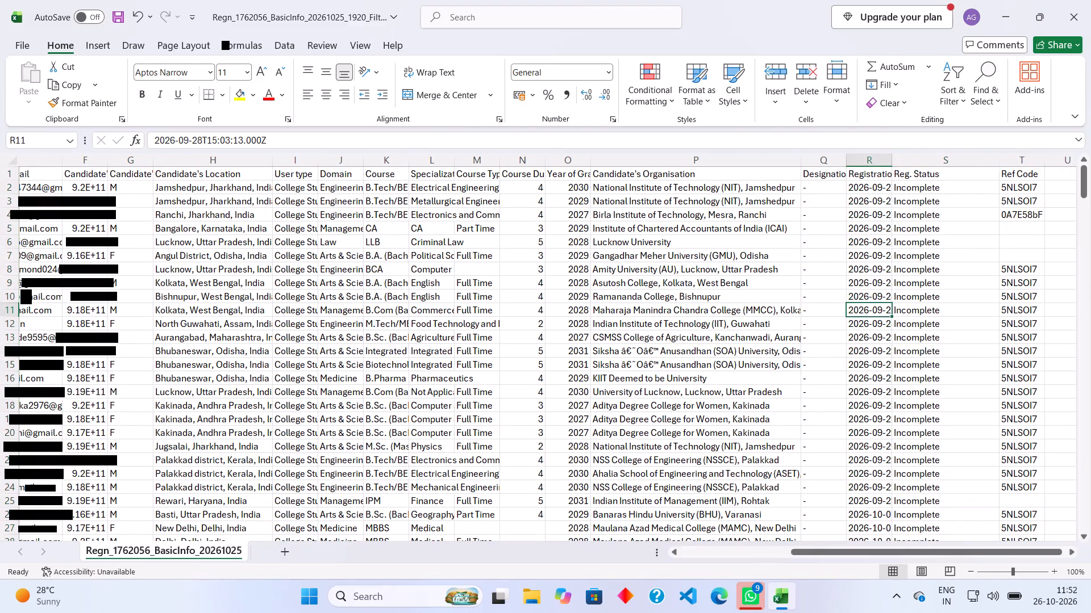
scroll(851, 313, "right", 6)
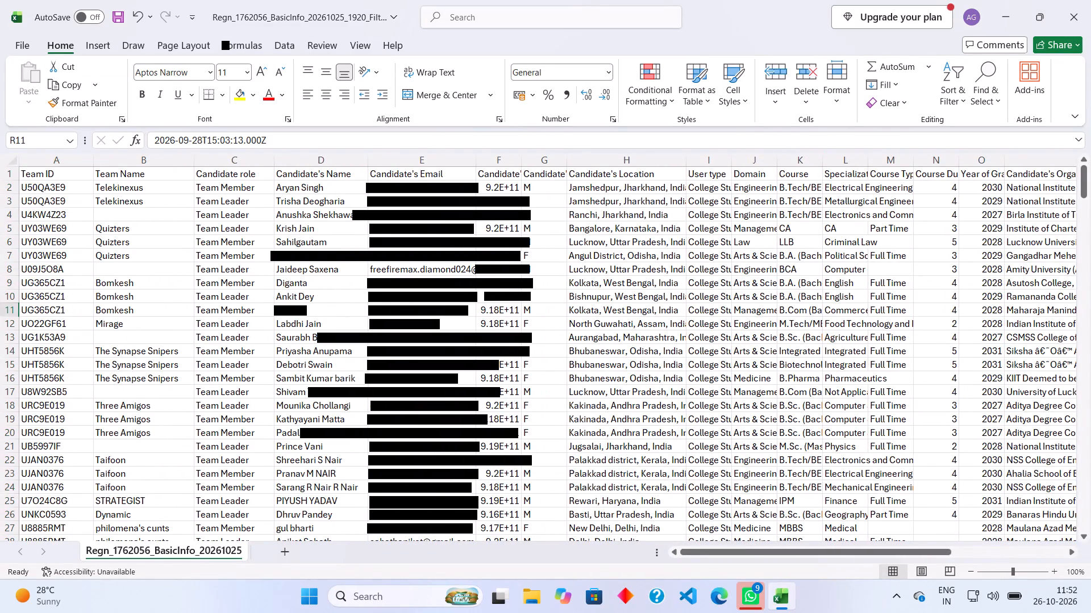
scroll(1026, 193, "left", 3)
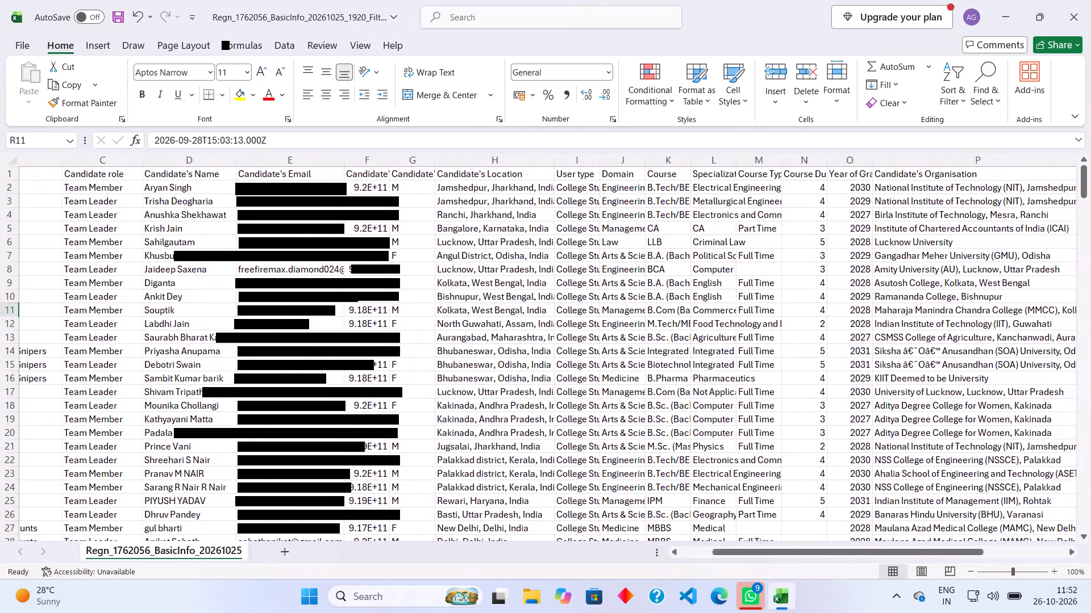
scroll(984, 225, "right", 4)
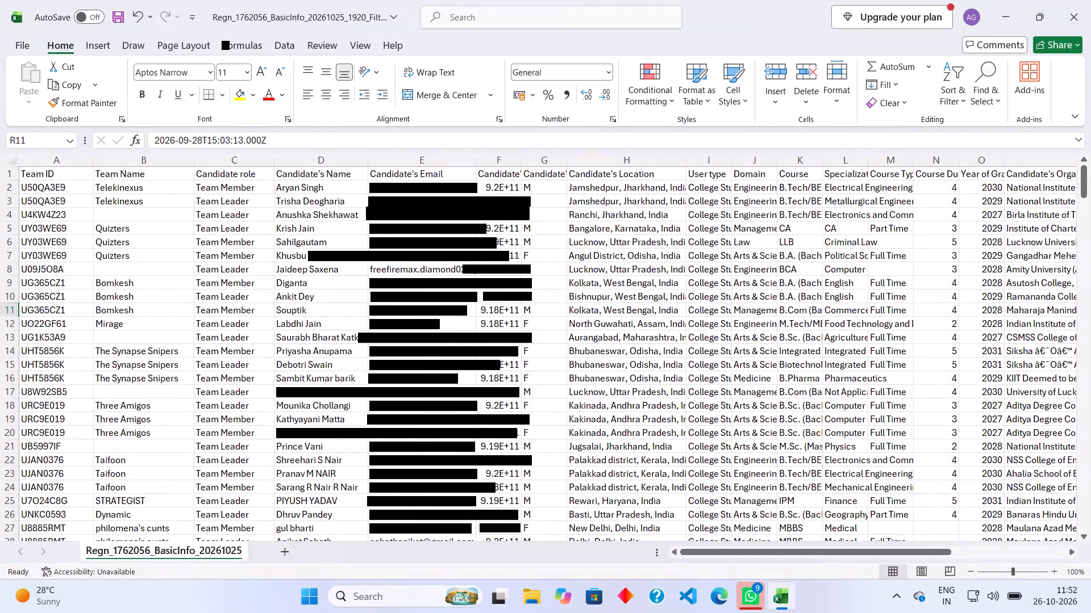
Examine the candidate, location, course, organisation and registration status columns across the full width of the table.
left_click(332, 216)
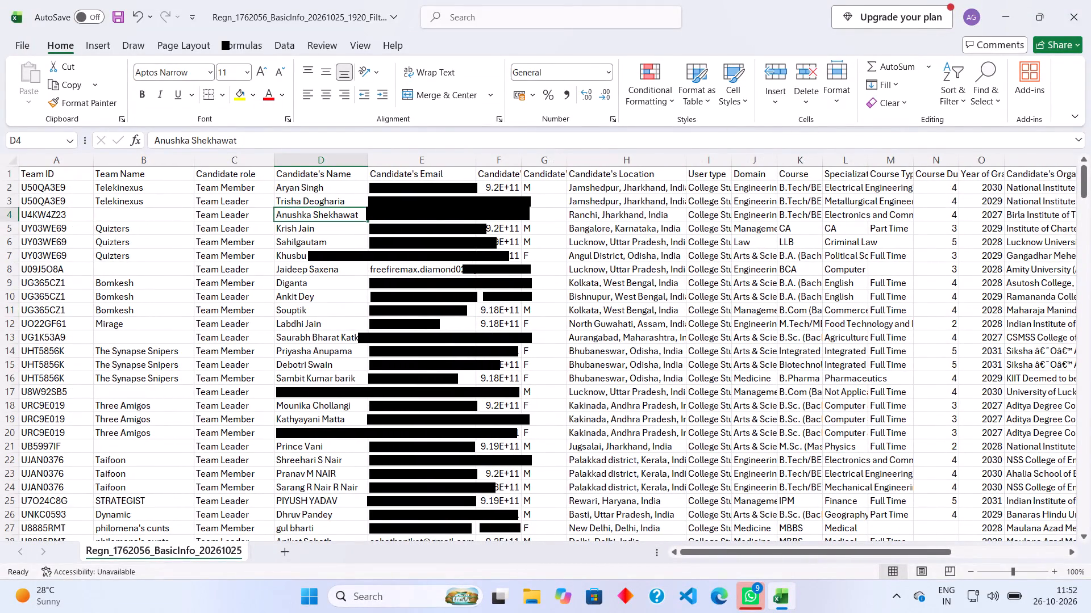
scroll(755, 215, "right", 1)
scroll(755, 215, "left", 1)
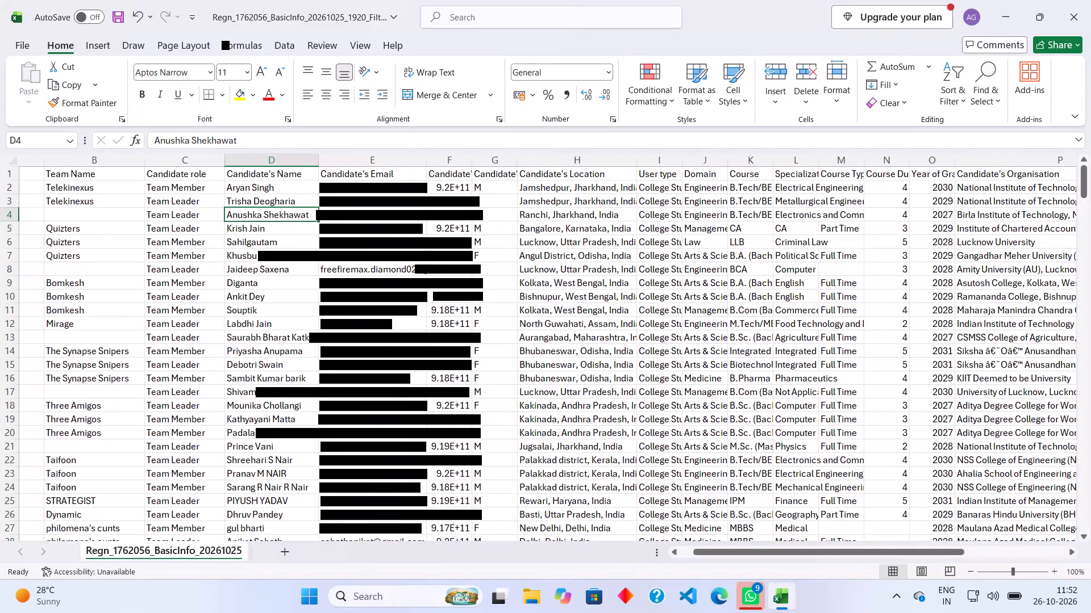
scroll(862, 211, "left", 5)
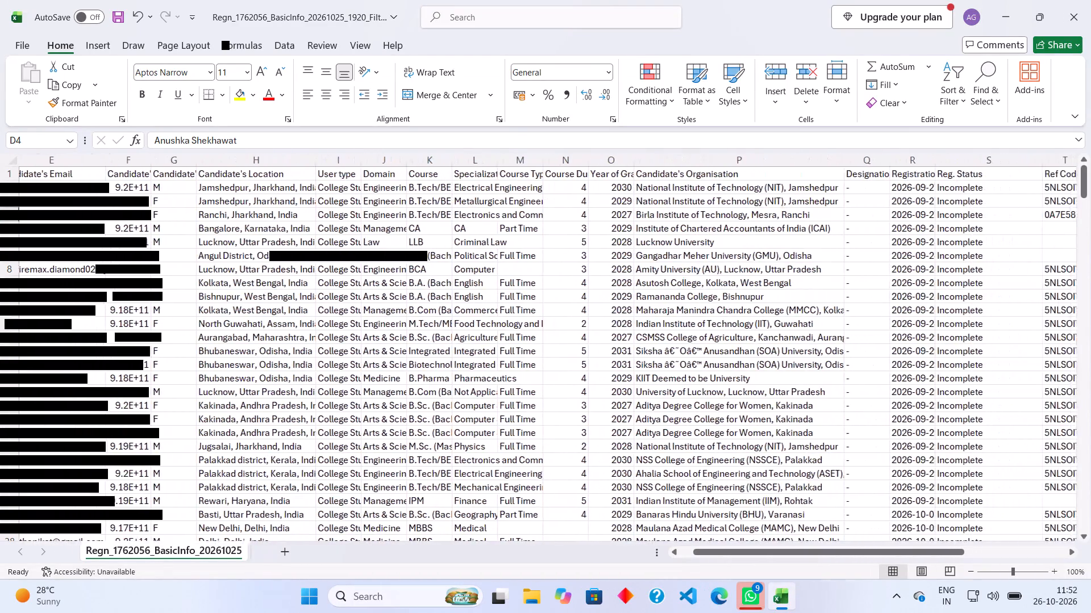
scroll(862, 211, "left", 1)
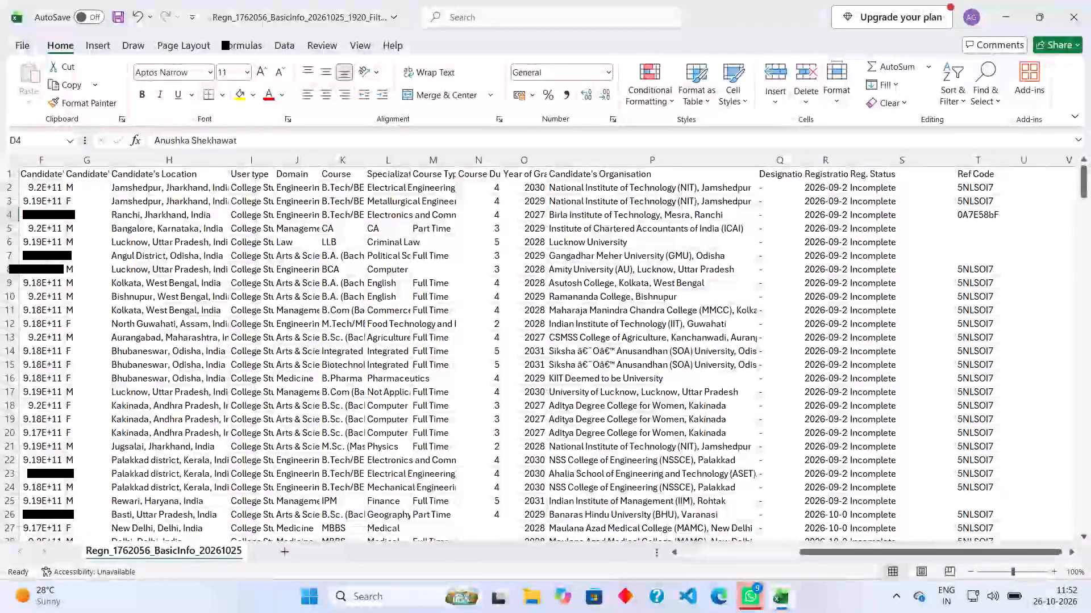
scroll(794, 220, "right", 2)
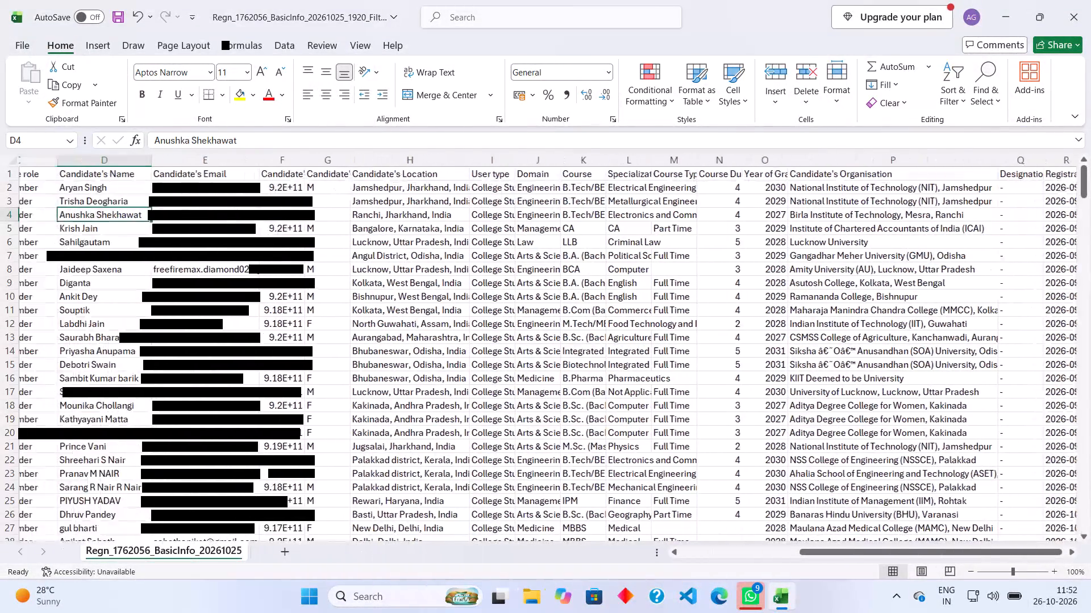
scroll(794, 220, "right", 5)
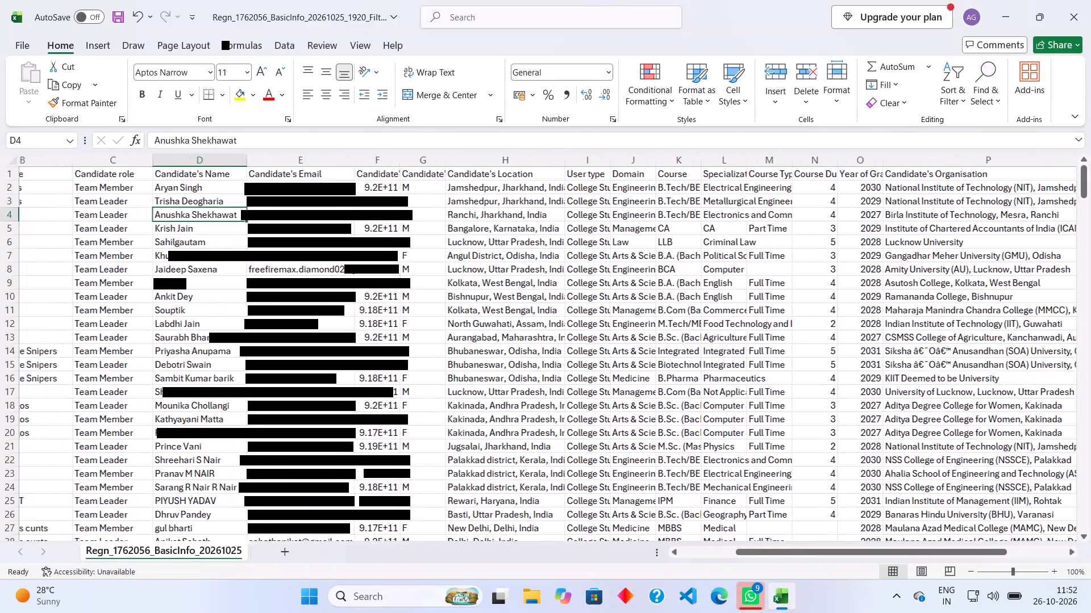
scroll(794, 220, "right", 3)
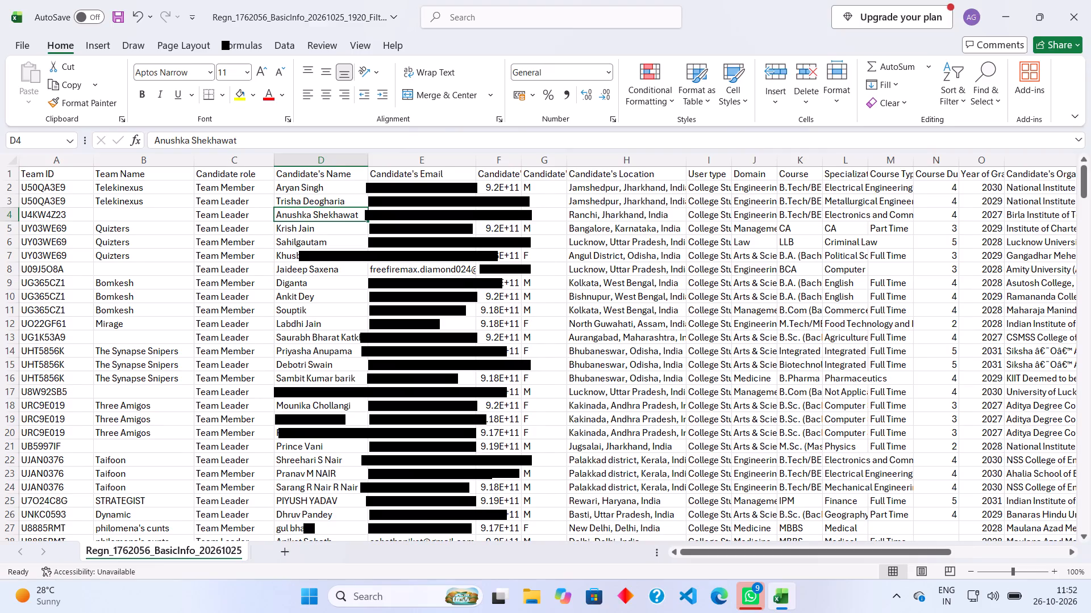
scroll(899, 270, "left", 6)
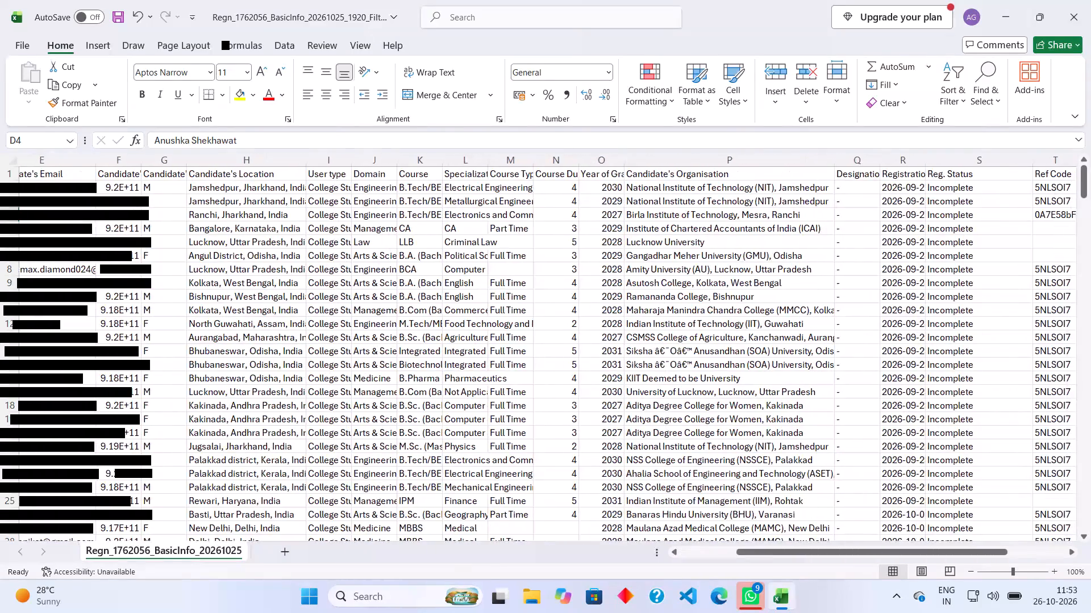
scroll(899, 270, "left", 12)
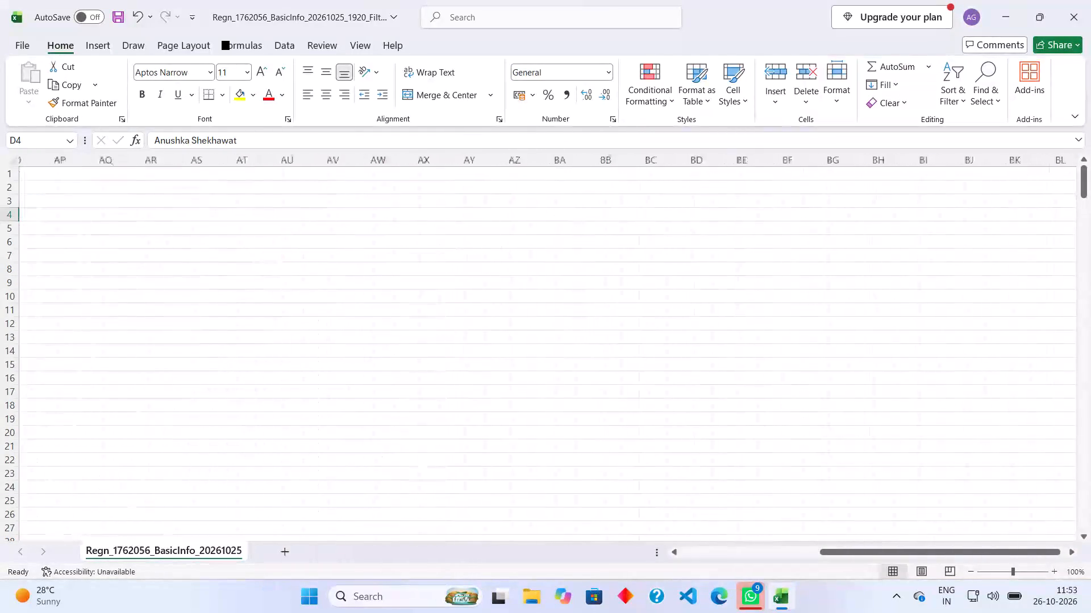
scroll(899, 270, "right", 13)
scroll(899, 270, "left", 2)
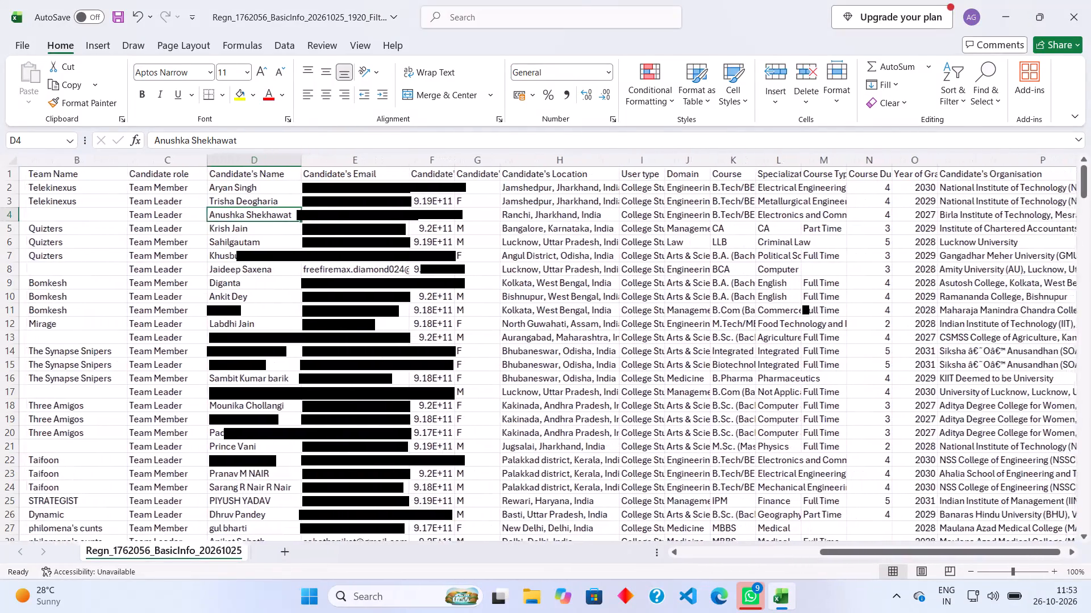
scroll(899, 270, "left", 1)
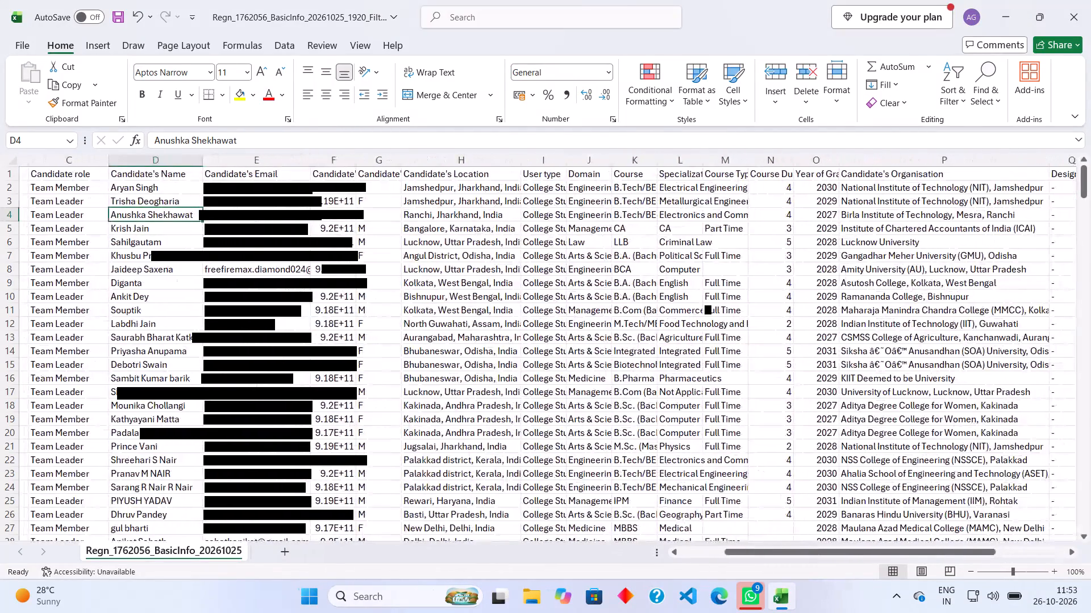
scroll(899, 270, "right", 1)
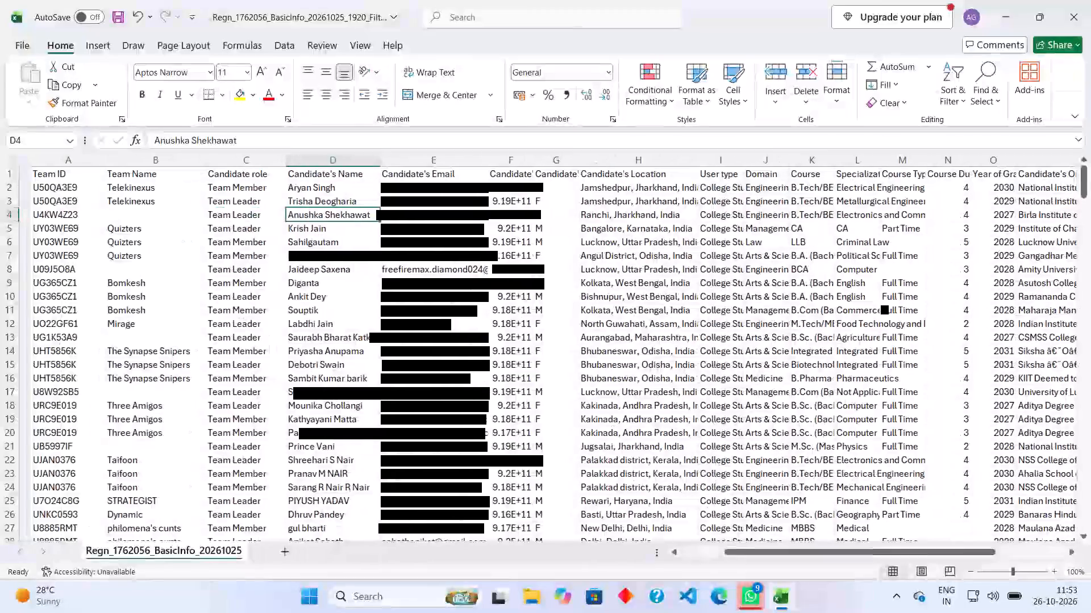
scroll(899, 270, "right", 1)
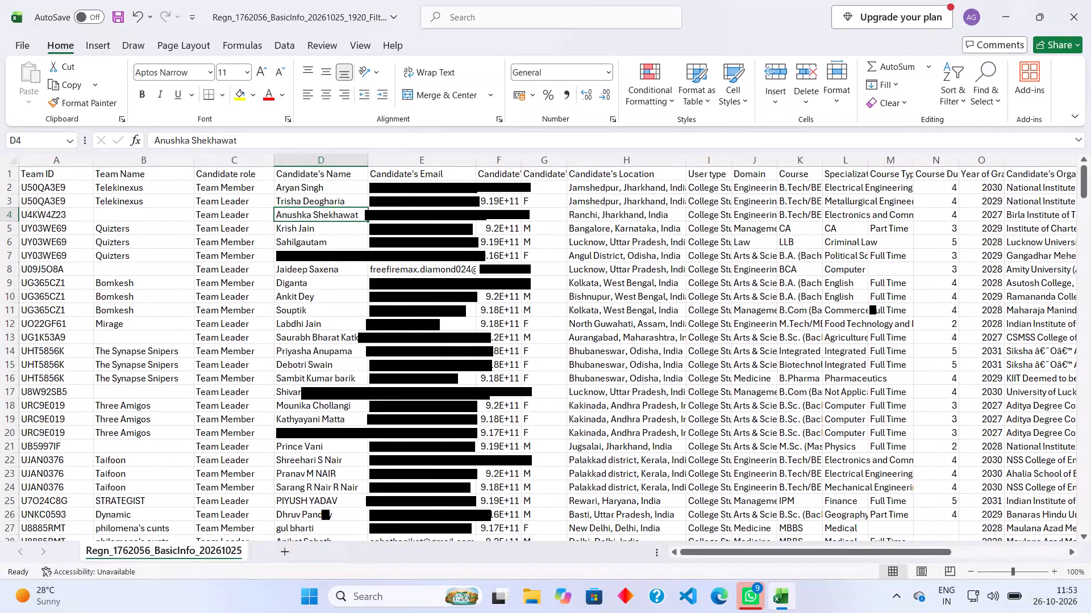
scroll(277, 439, "right", 1)
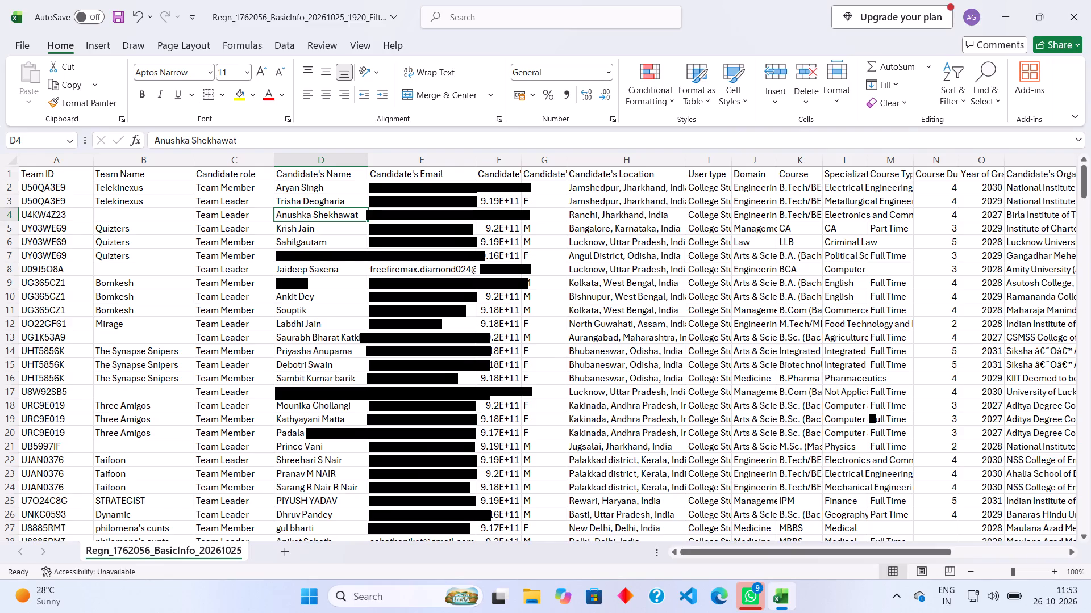
scroll(650, 349, "left", 4)
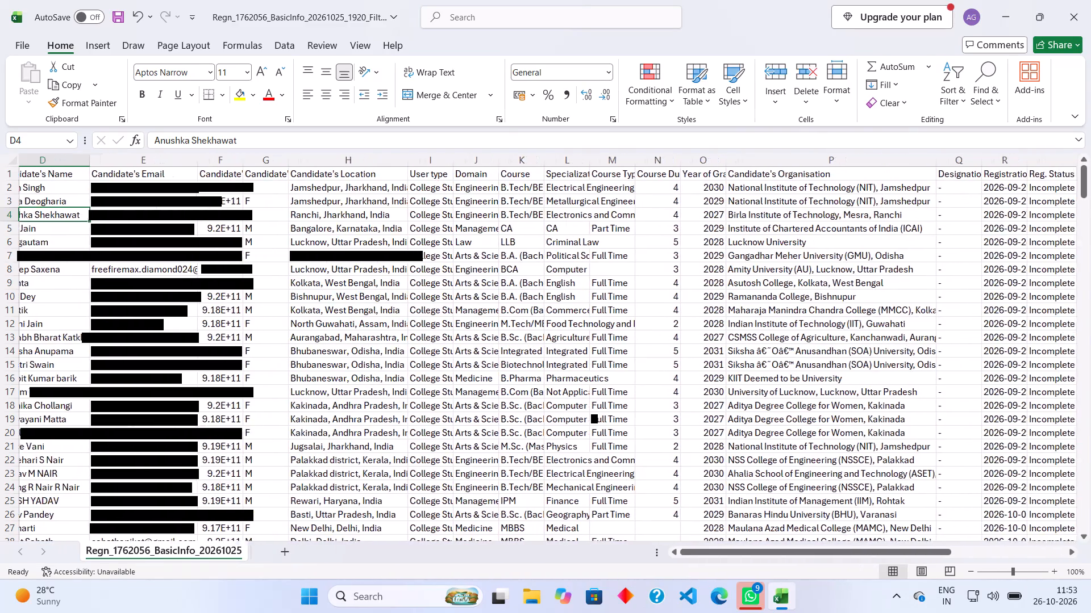
scroll(650, 349, "left", 1)
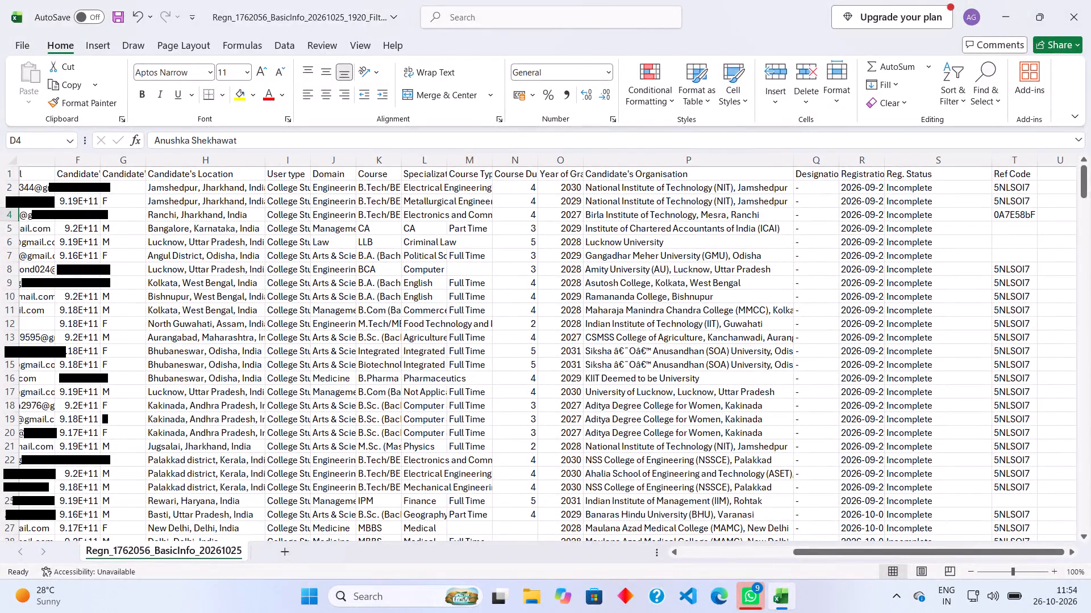
scroll(650, 349, "right", 7)
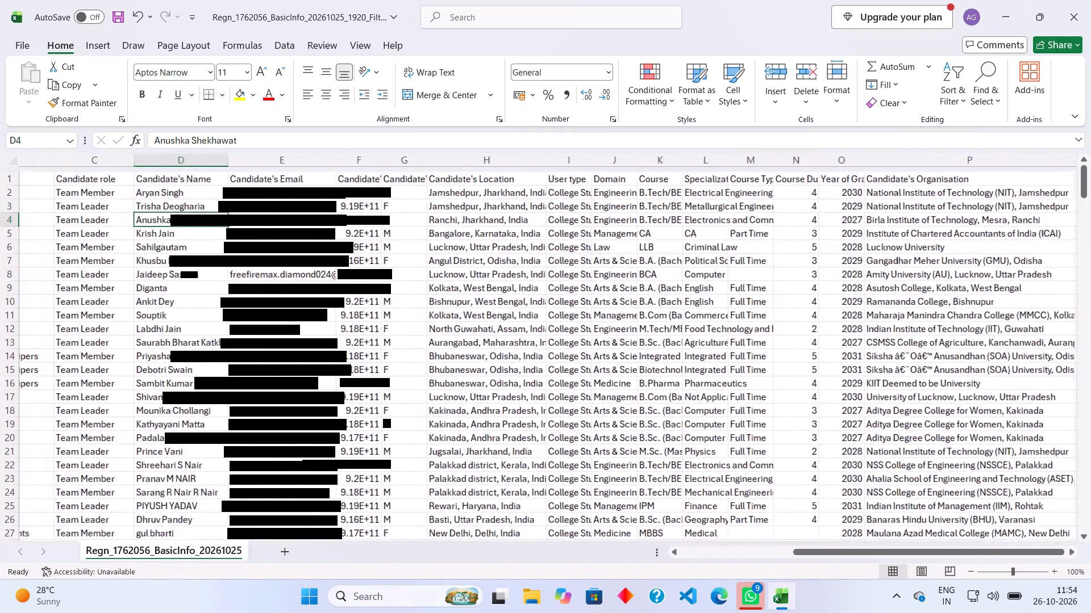
scroll(650, 349, "right", 4)
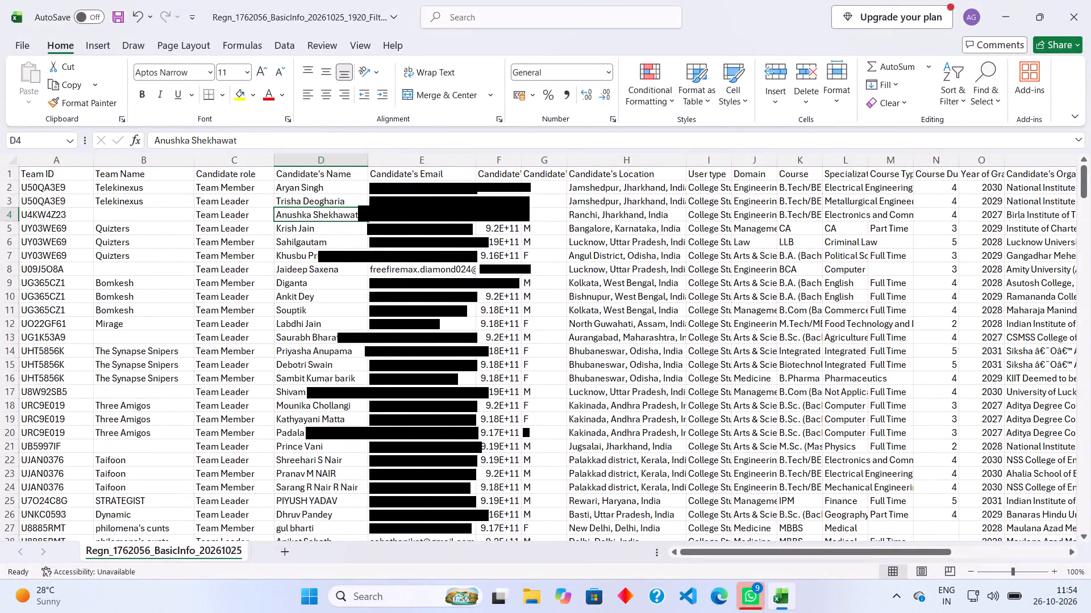
scroll(266, 258, "right", 1)
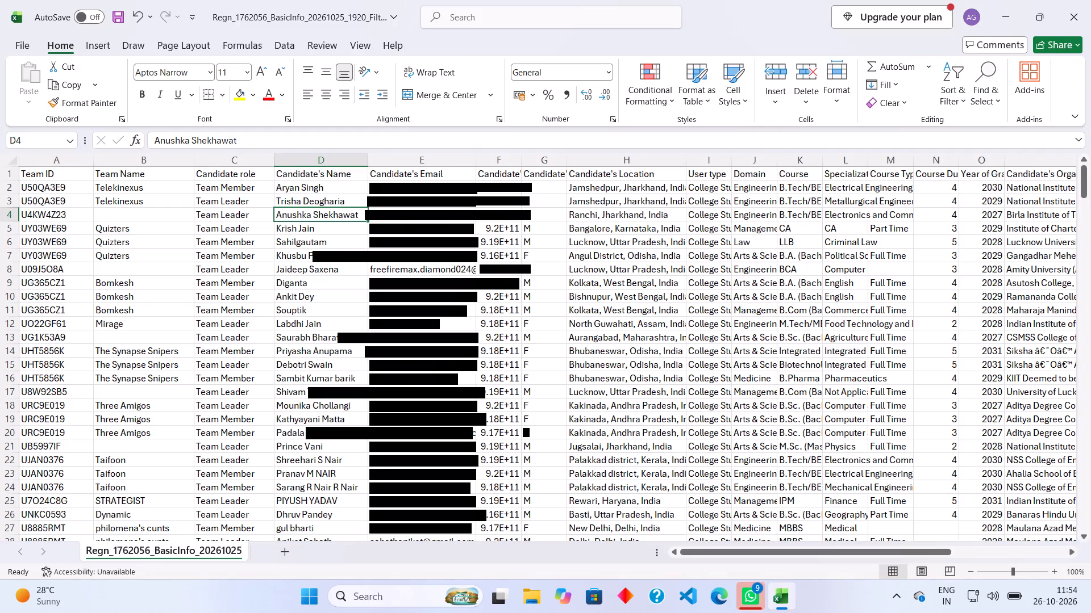
scroll(934, 316, "left", 1)
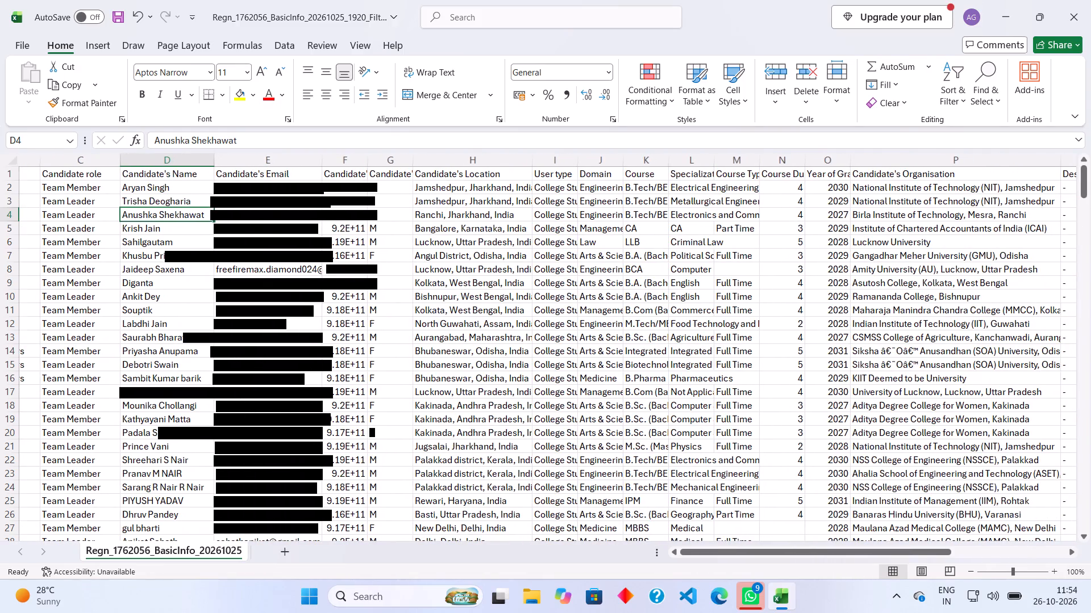
scroll(934, 316, "left", 5)
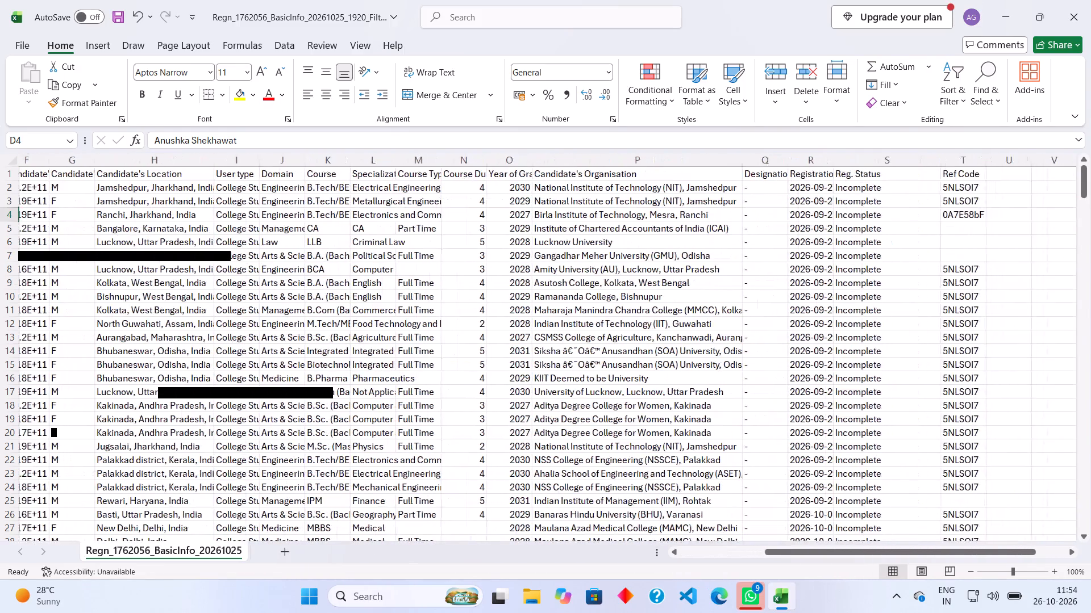
scroll(934, 316, "left", 3)
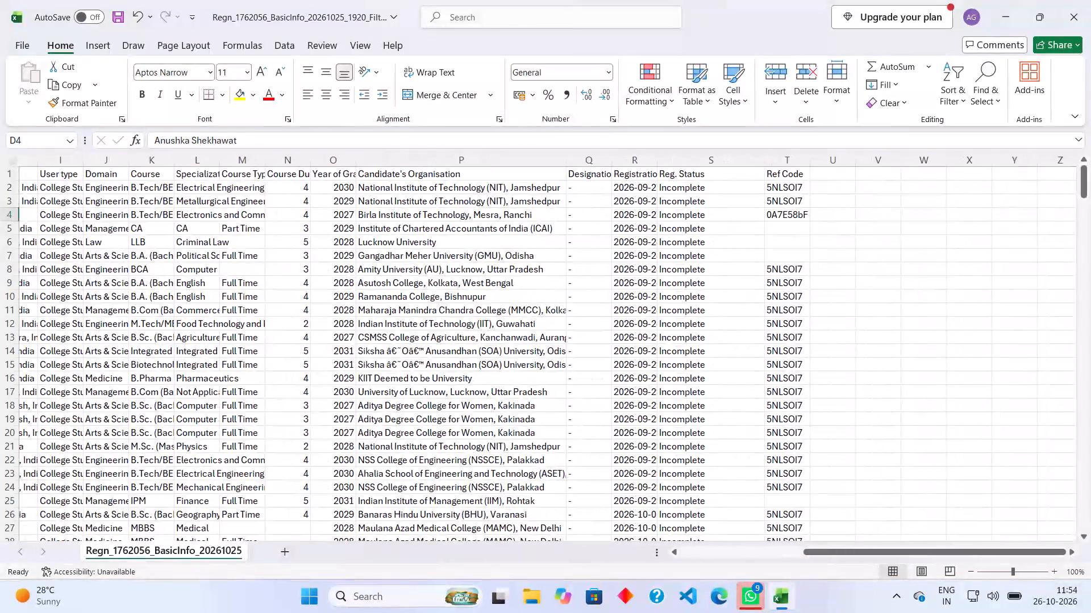
scroll(934, 316, "left", 4)
scroll(934, 316, "right", 2)
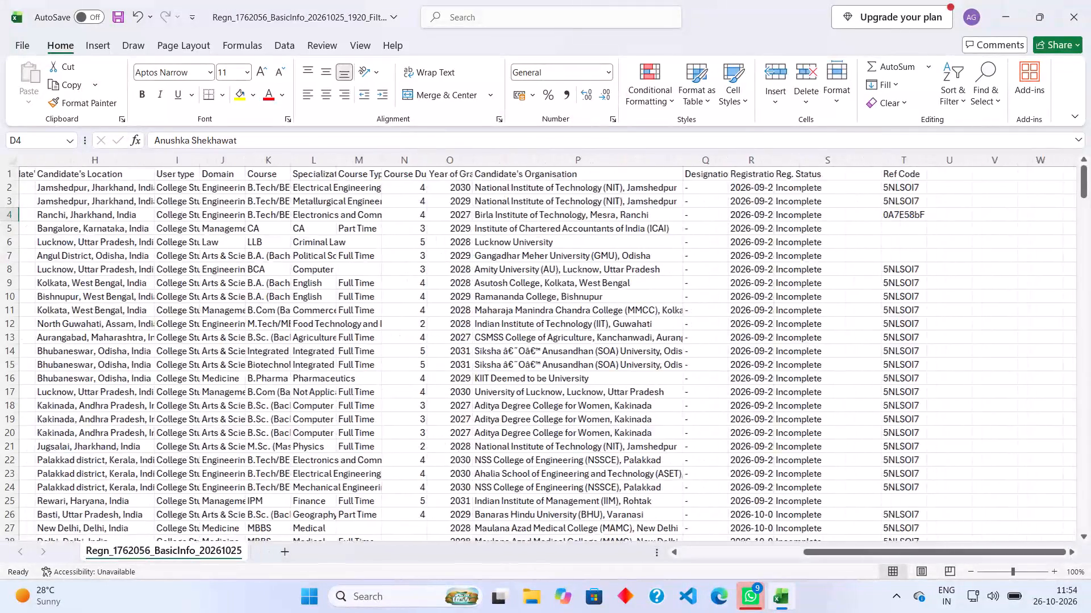
scroll(934, 316, "right", 6)
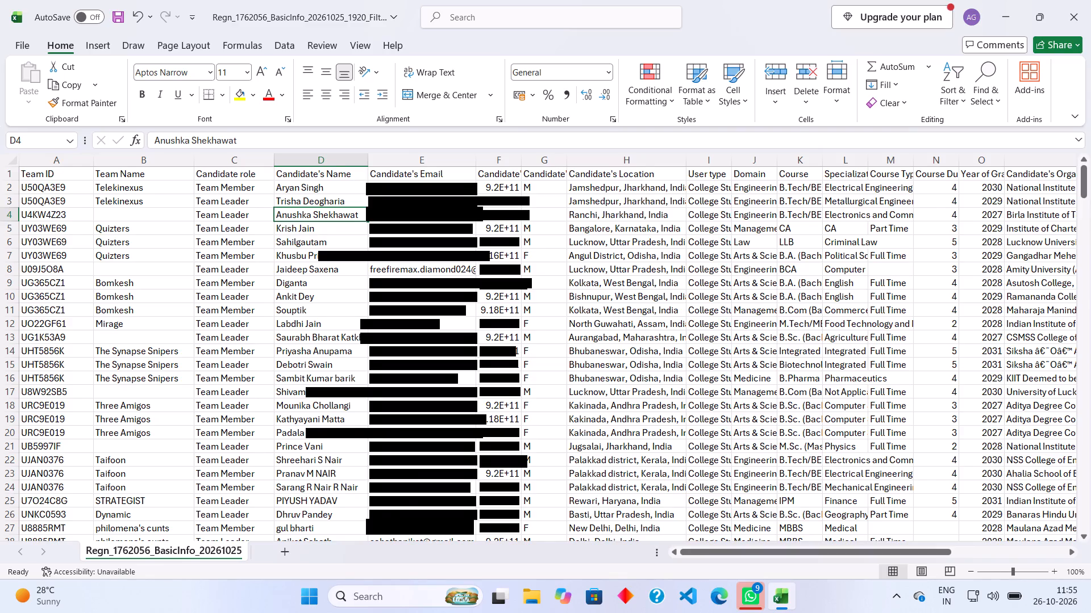
Widen the Candidate's Mobile column to fit its full heading.
scroll(964, 260, "left", 1)
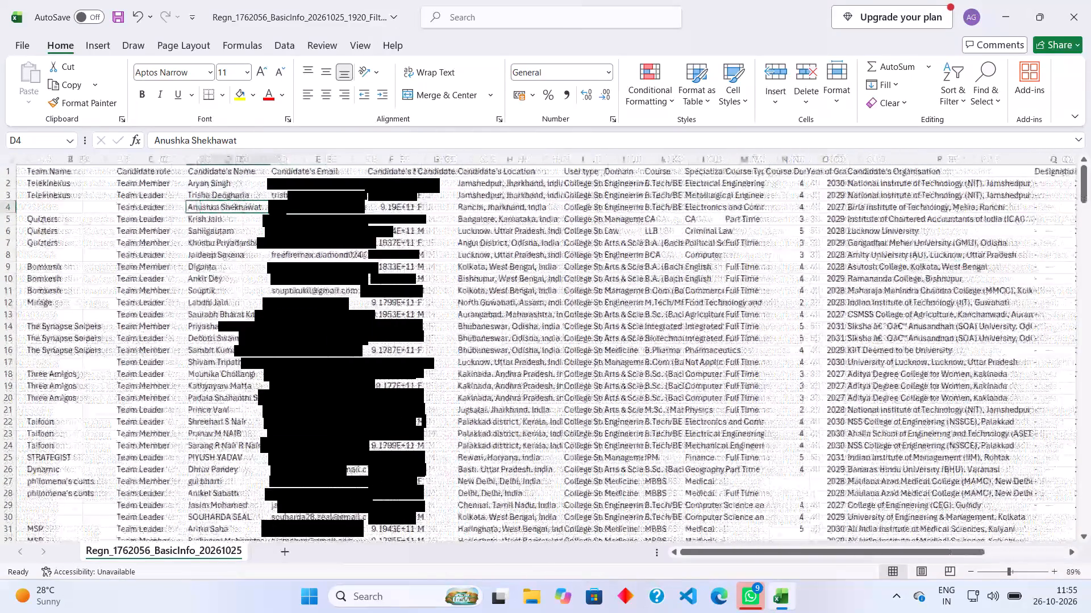
scroll(964, 260, "left", 2)
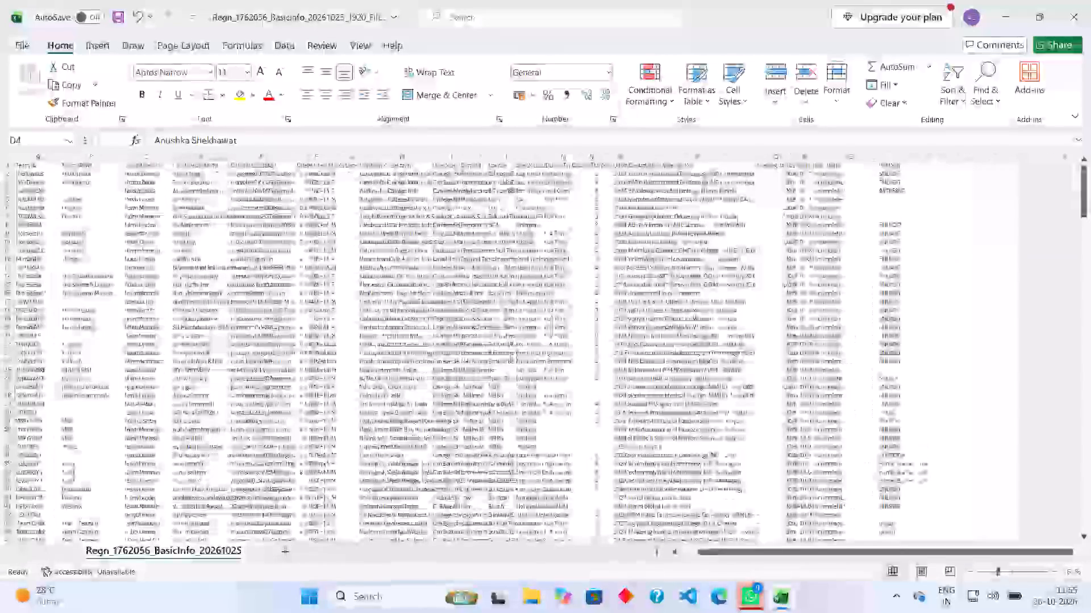
scroll(964, 260, "left", 3)
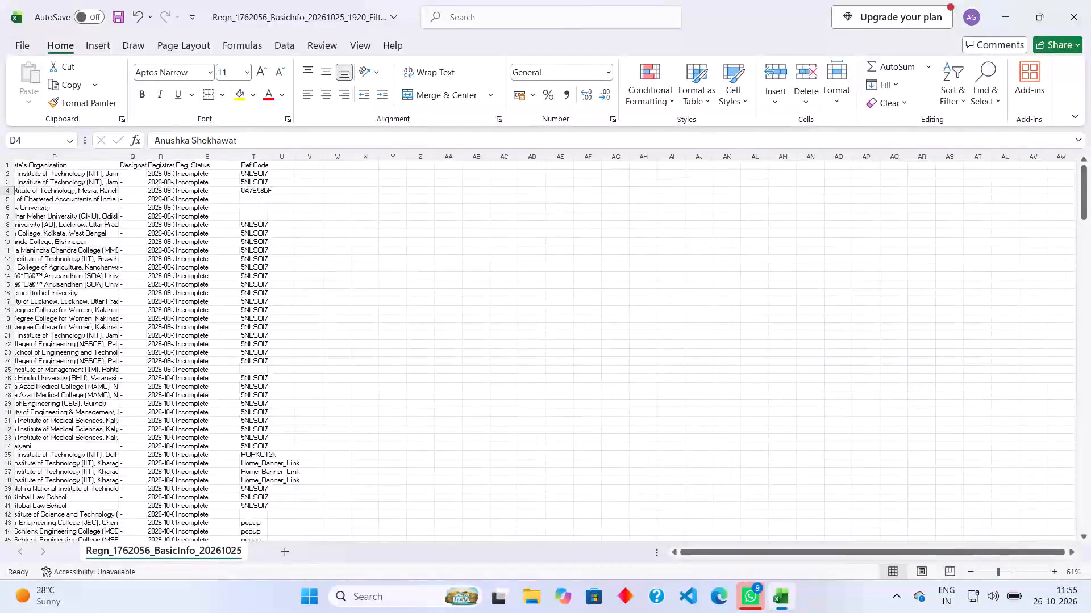
scroll(964, 260, "right", 9)
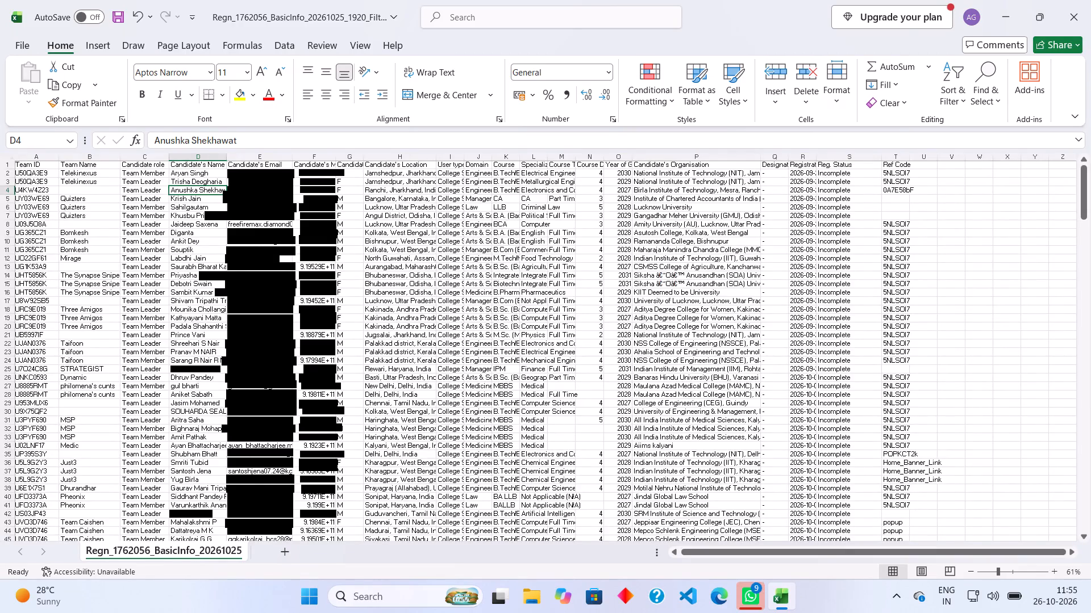
scroll(802, 269, "right", 1)
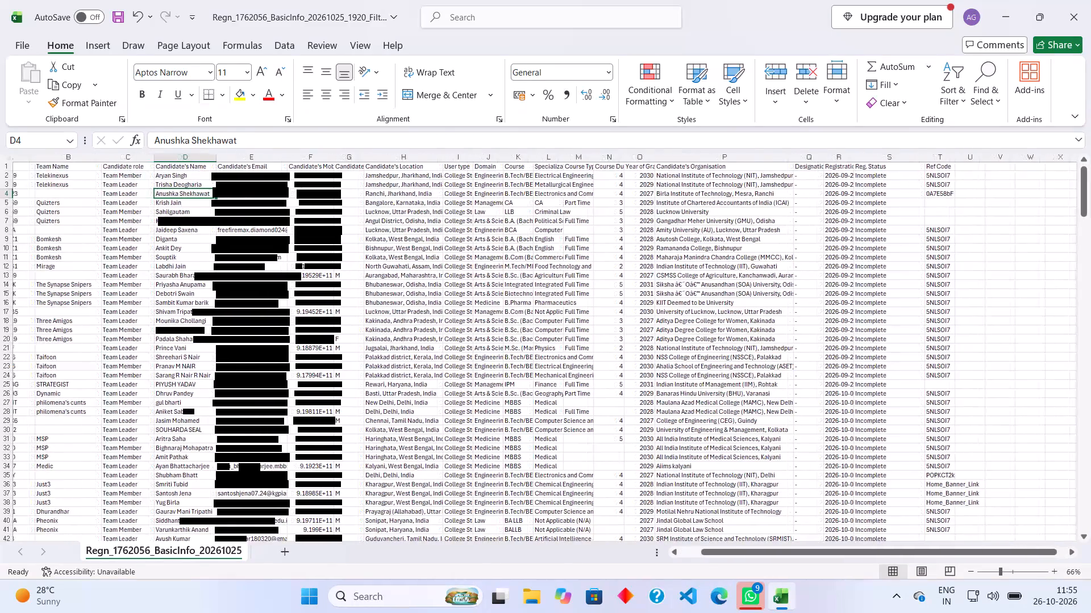
scroll(802, 269, "right", 1)
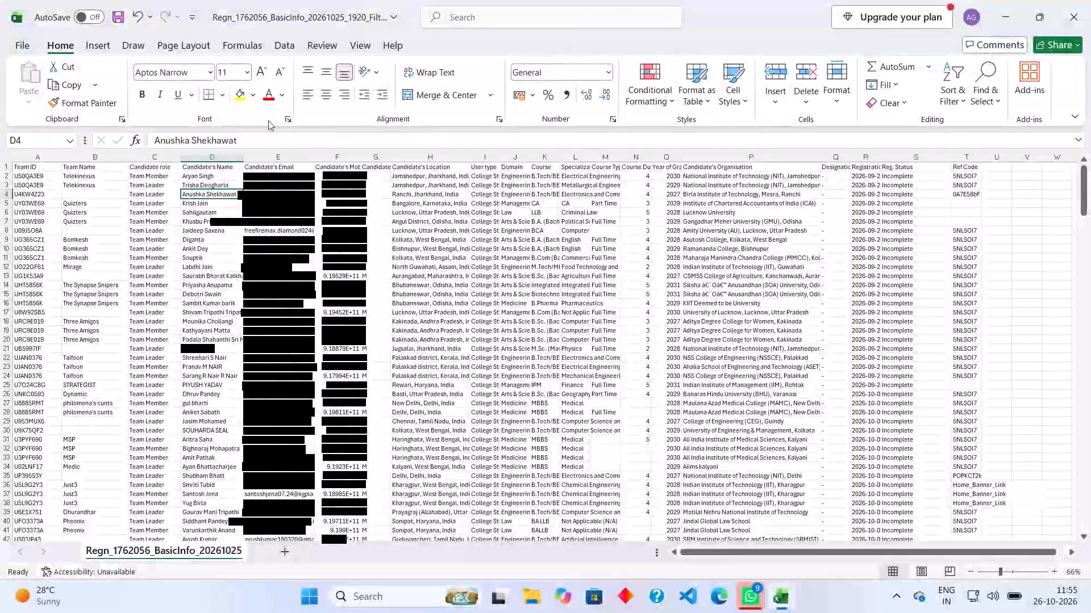
left_click(343, 167)
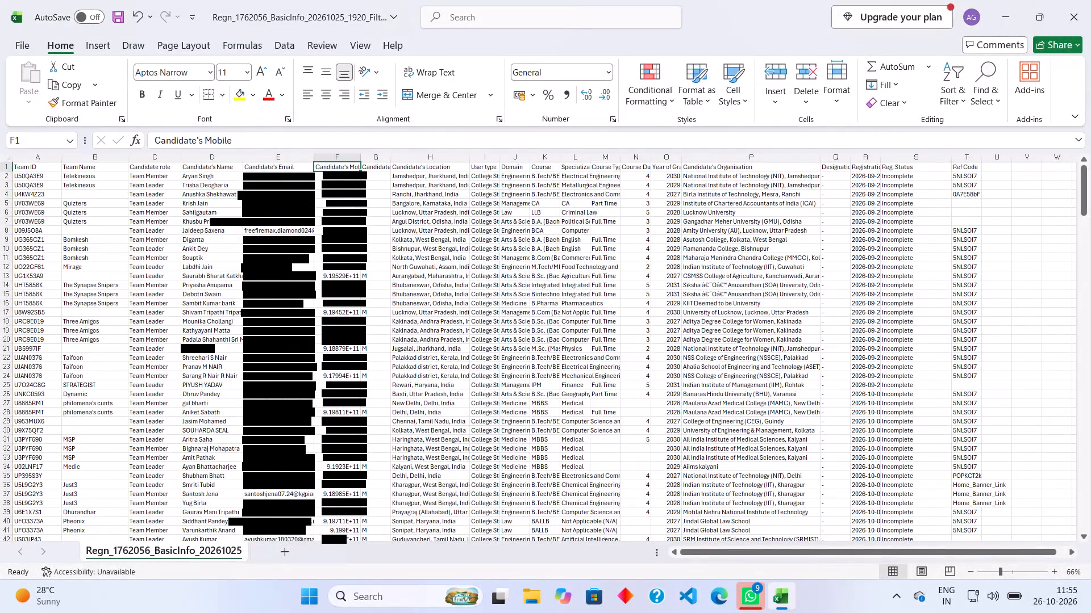
left_click_drag(359, 159, 385, 156)
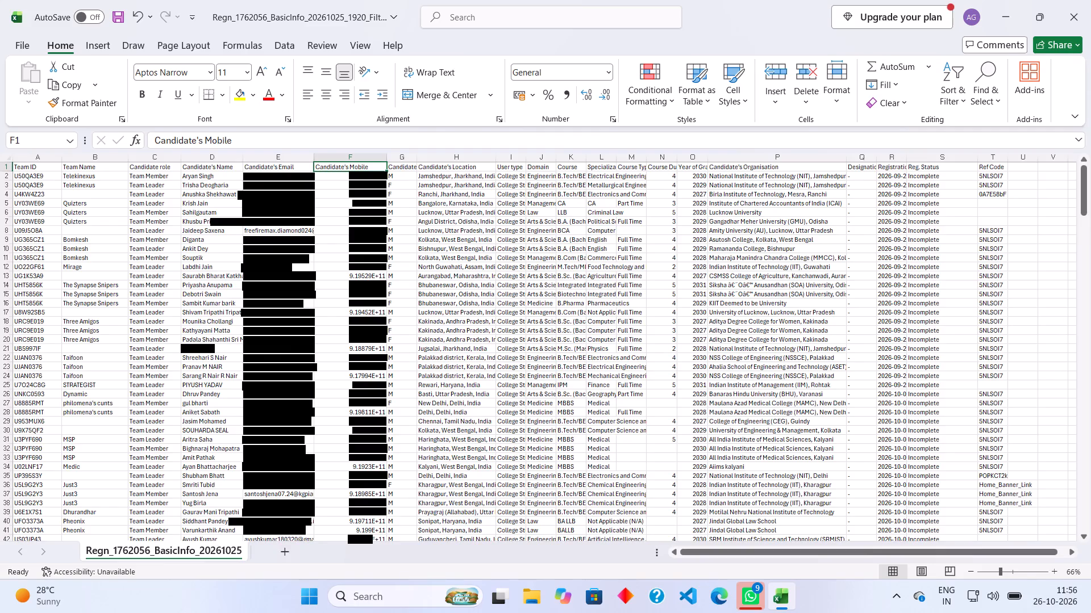
Close the candidate registration CSV workbook.
left_click(1080, 13)
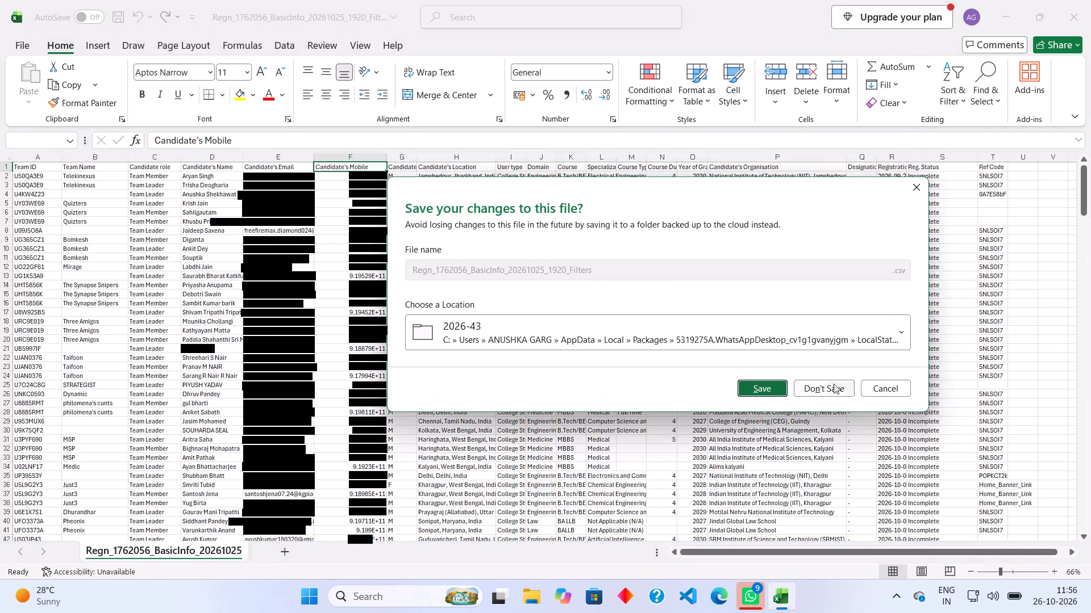
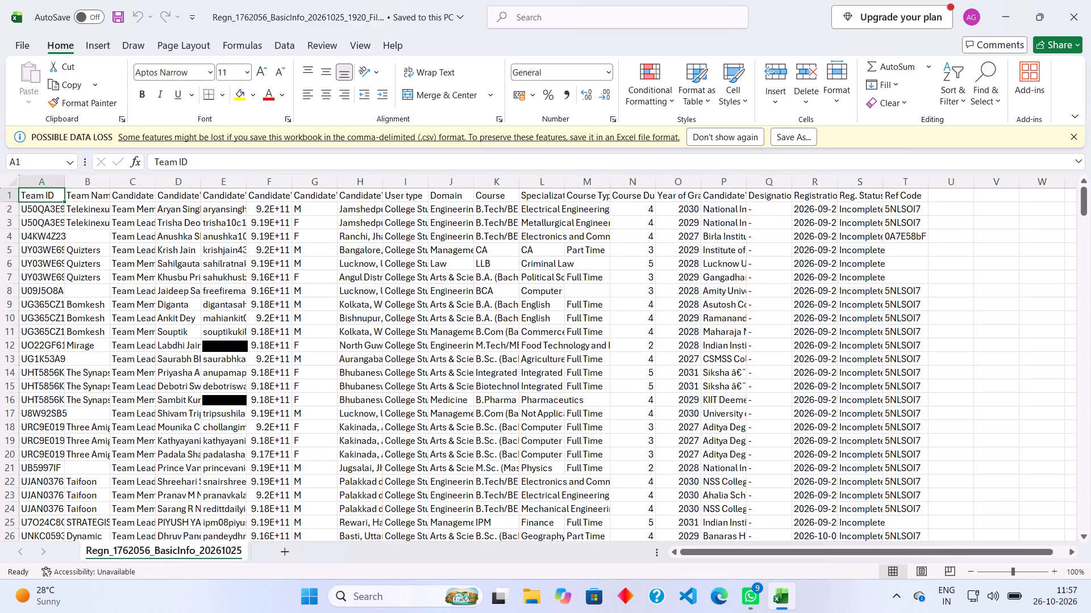
Select the entire Candidate's Mobile column in the registration table.
left_click(276, 184)
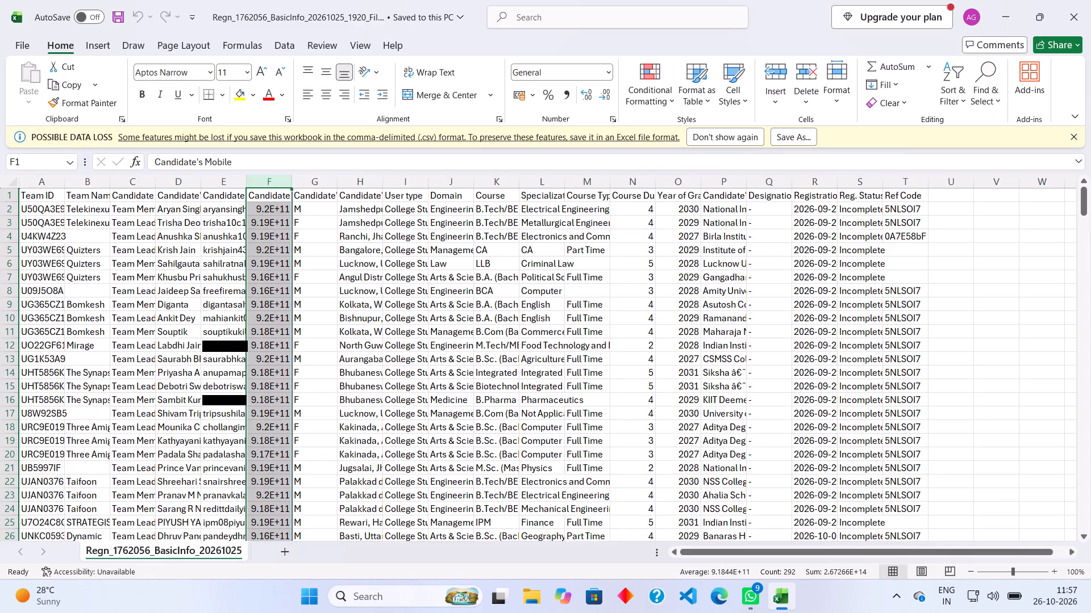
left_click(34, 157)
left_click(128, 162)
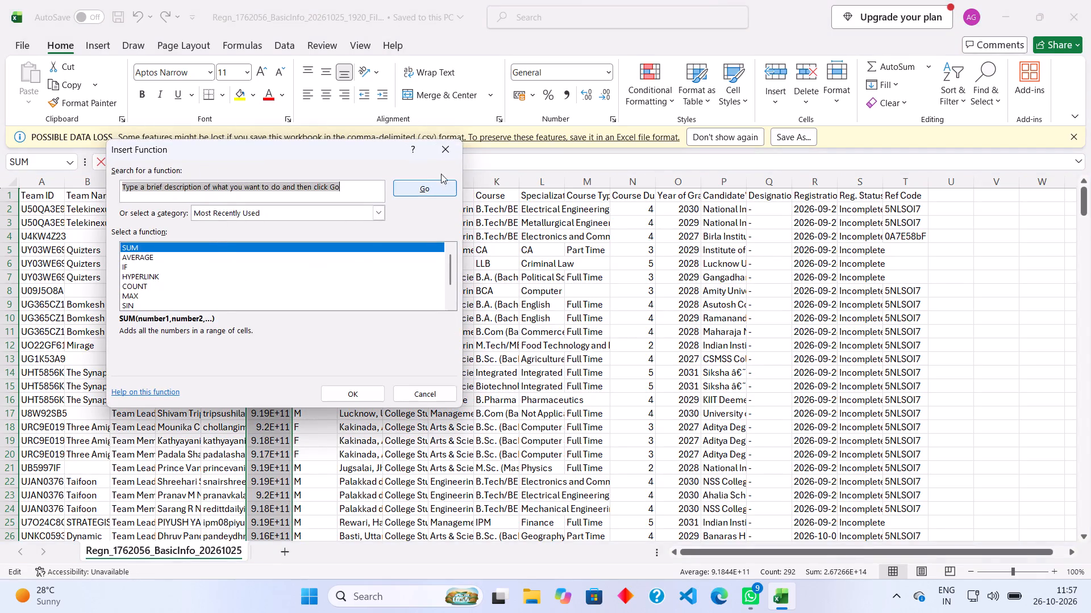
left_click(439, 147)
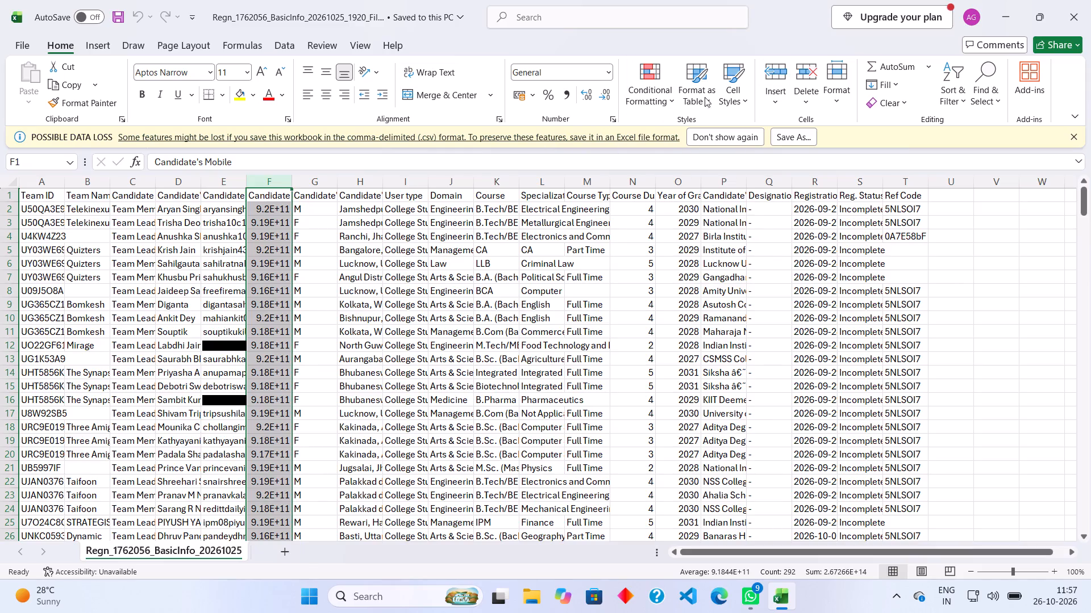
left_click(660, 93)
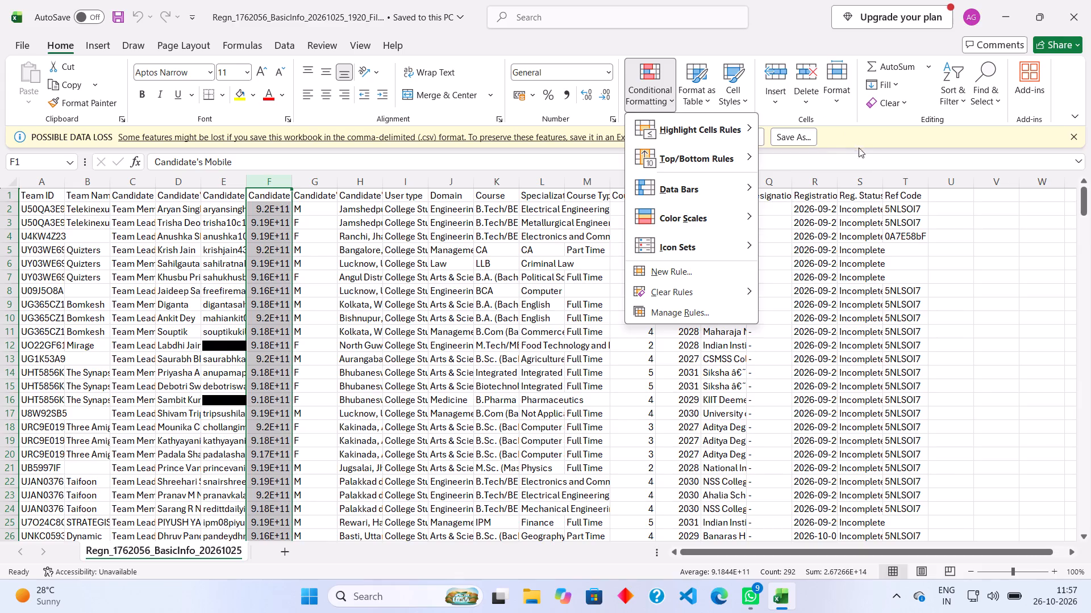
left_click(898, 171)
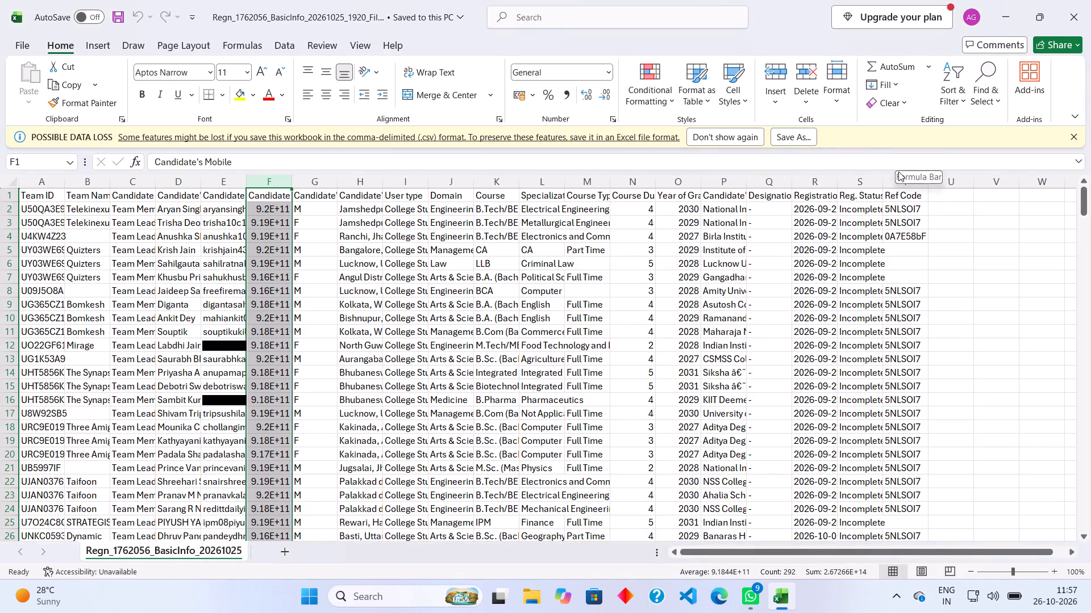
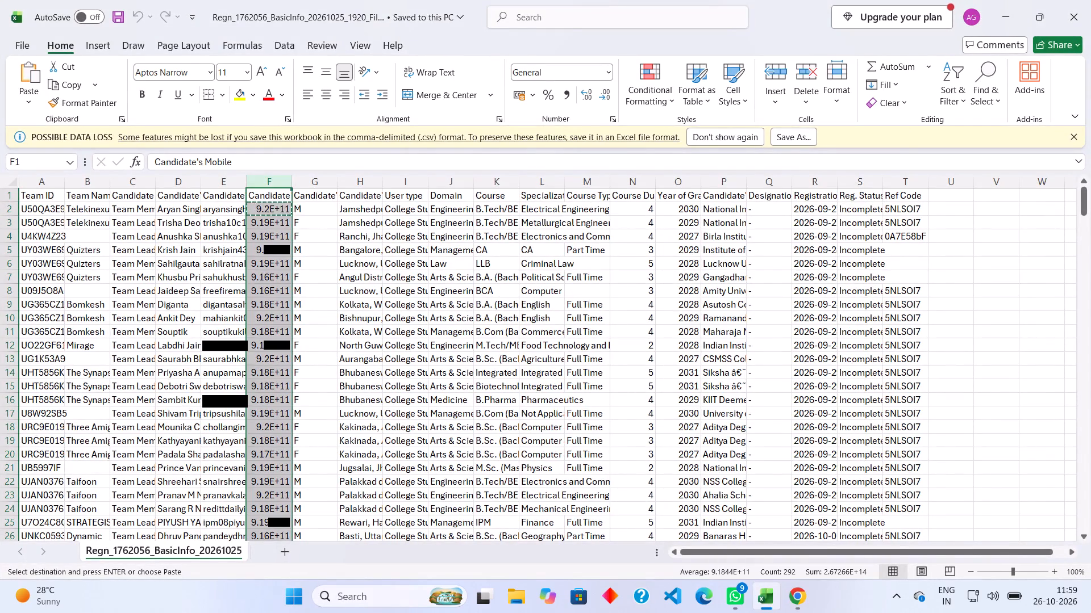
left_click(307, 209)
left_click(273, 207)
left_click(273, 207)
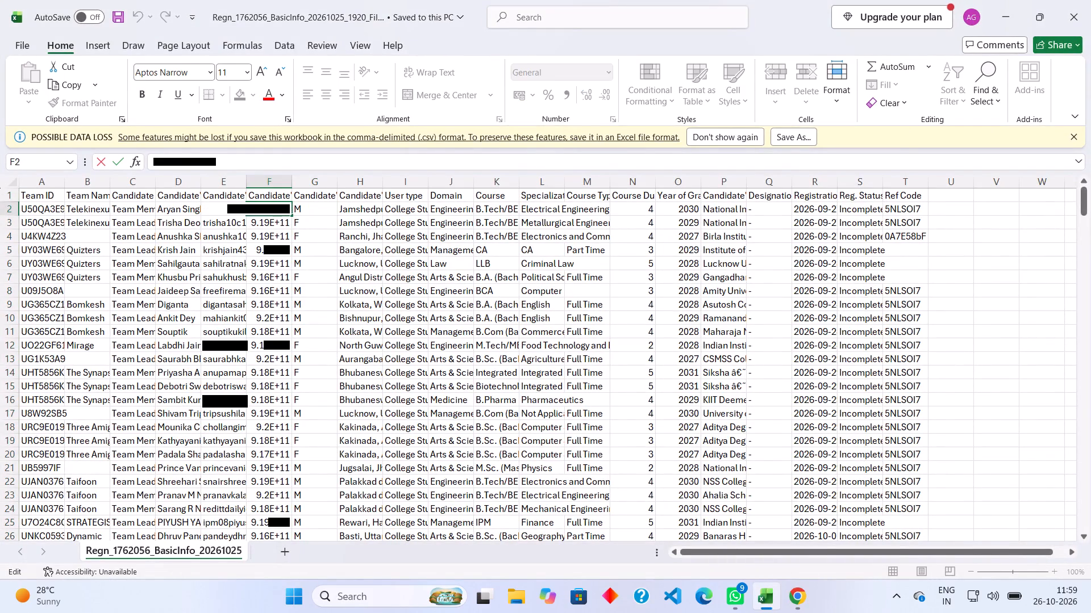
double_click(272, 222)
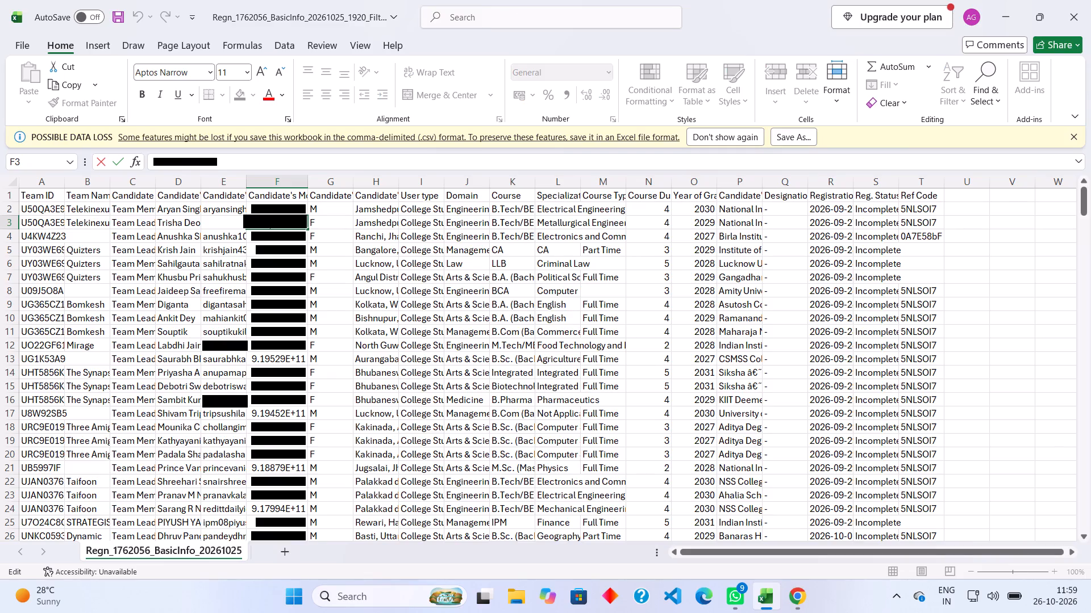
left_click(288, 205)
Format the entire Candidate's Mobile column as Number with 0 decimal places.
left_click(297, 181)
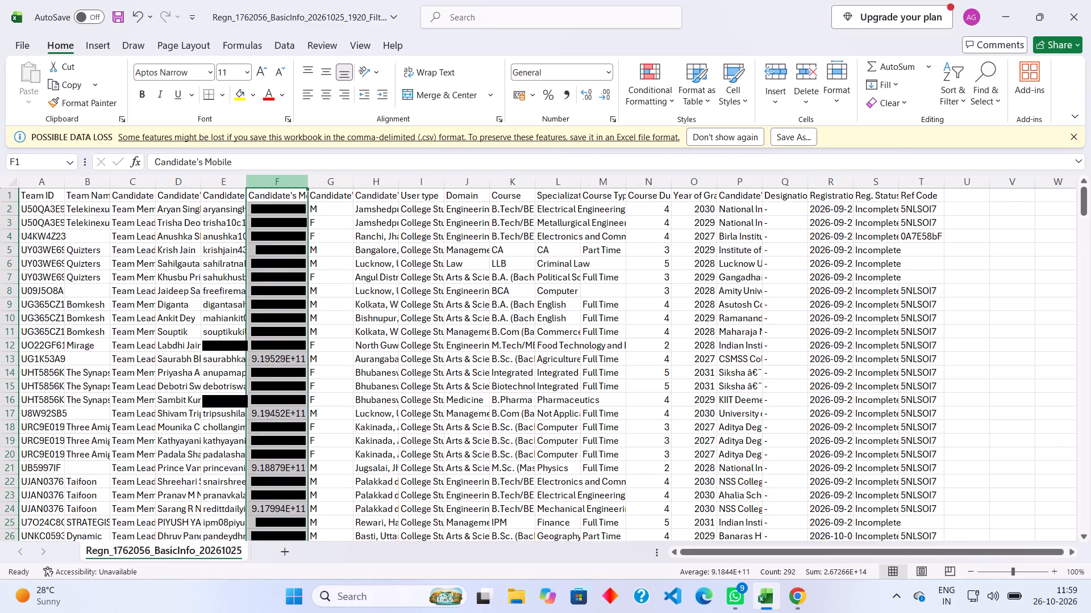
key("ctrl+1")
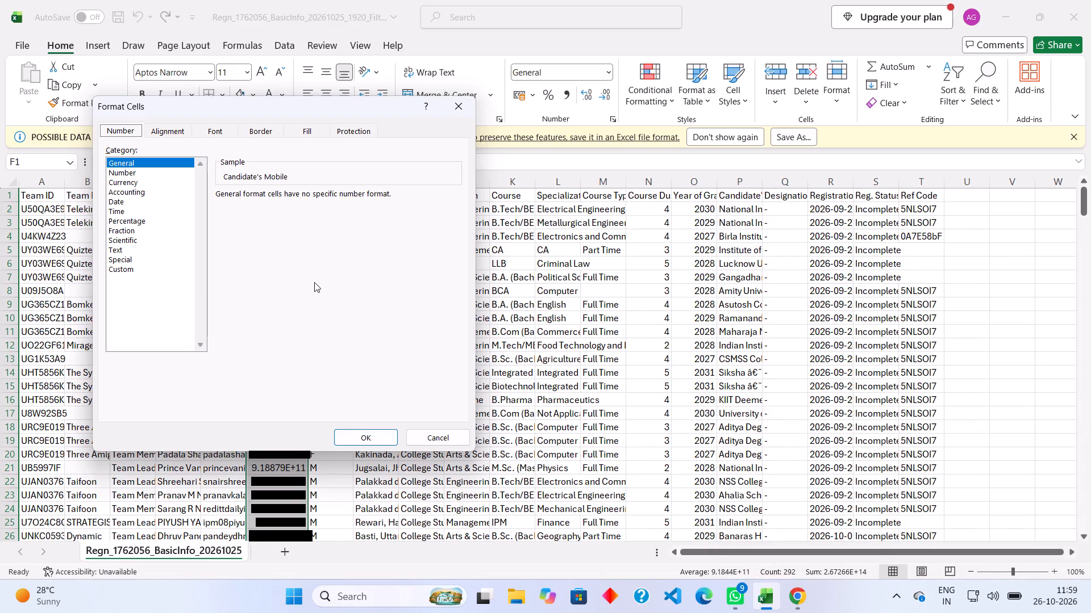
left_click(155, 172)
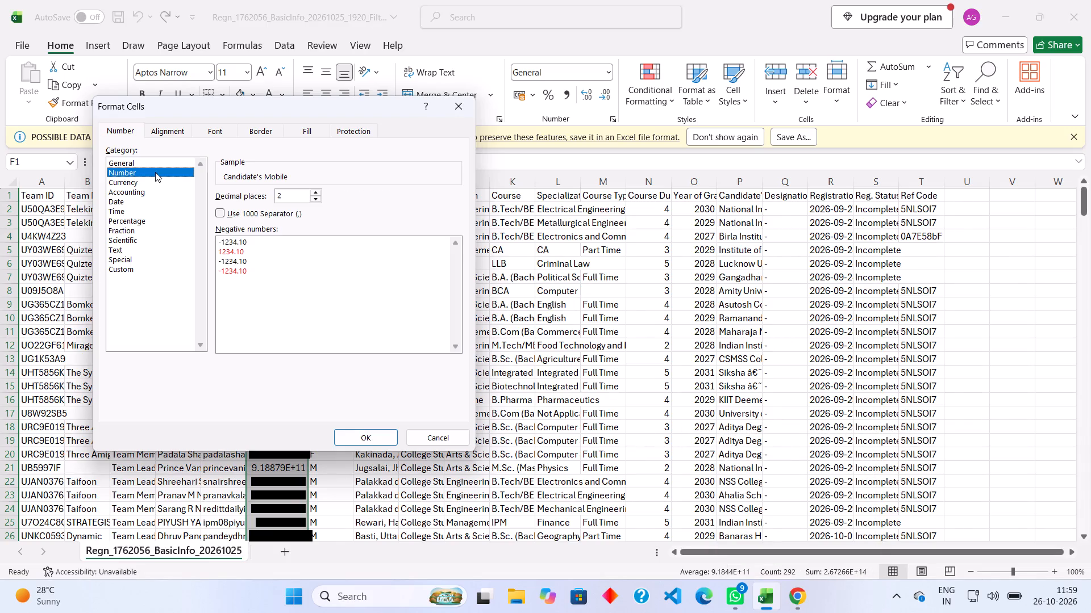
double_click(318, 201)
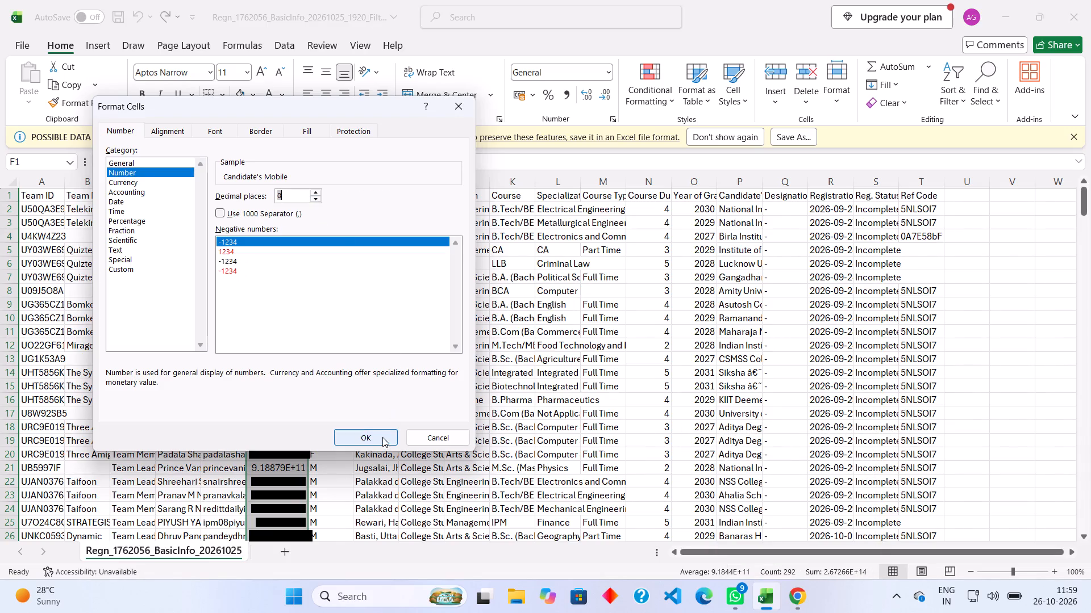
left_click(378, 440)
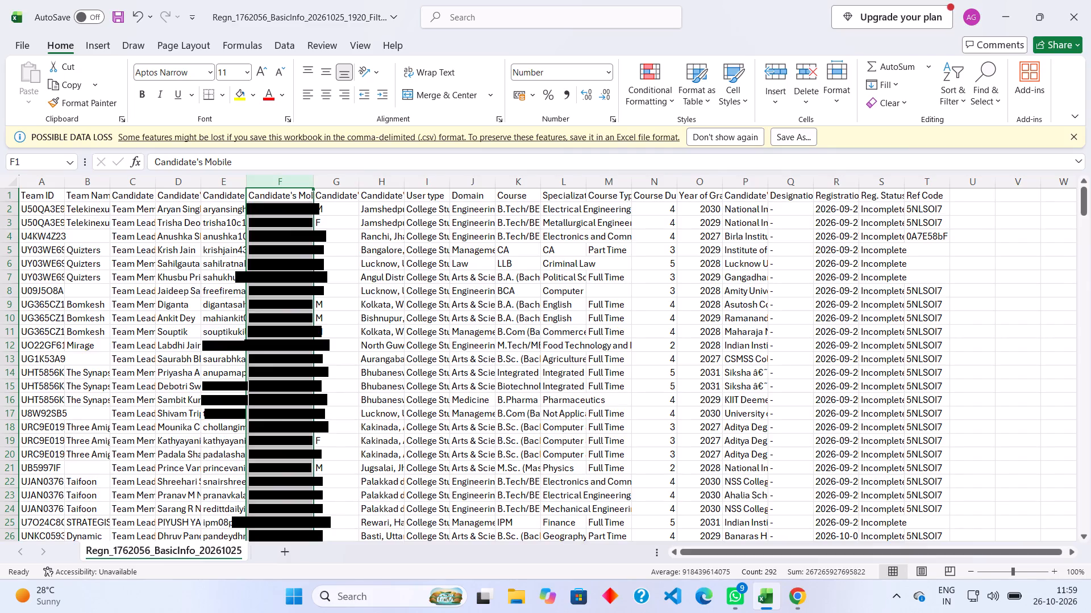
Widen the Candidate's Mobile column so its header and full numbers fit.
left_click_drag(314, 183, 343, 183)
left_click(708, 328)
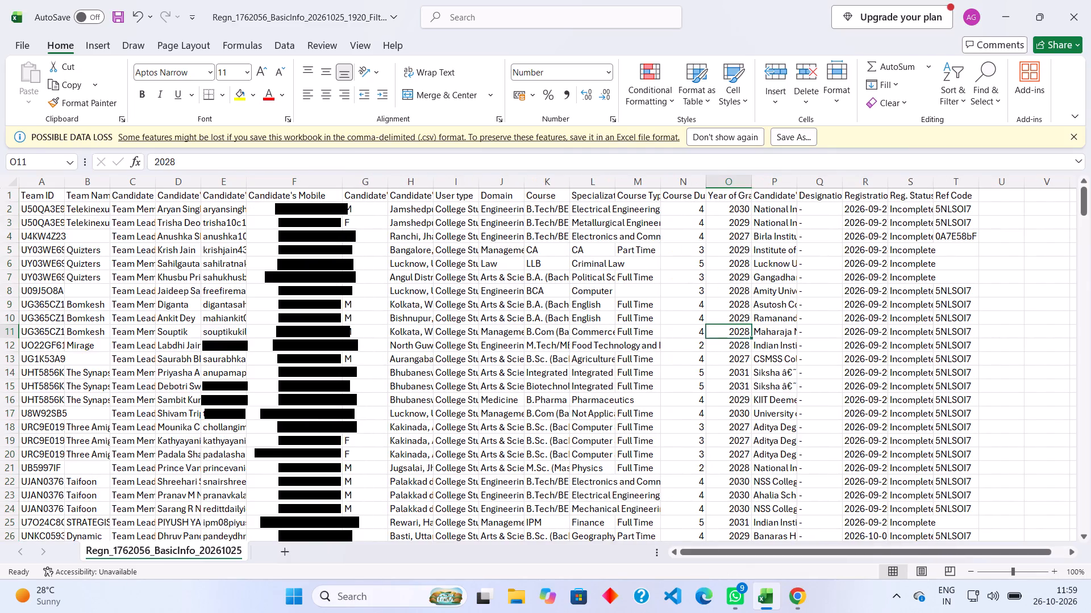
Widen the Candidate's Organisation column until nearly all the institution names fit.
scroll(573, 270, "right", 1)
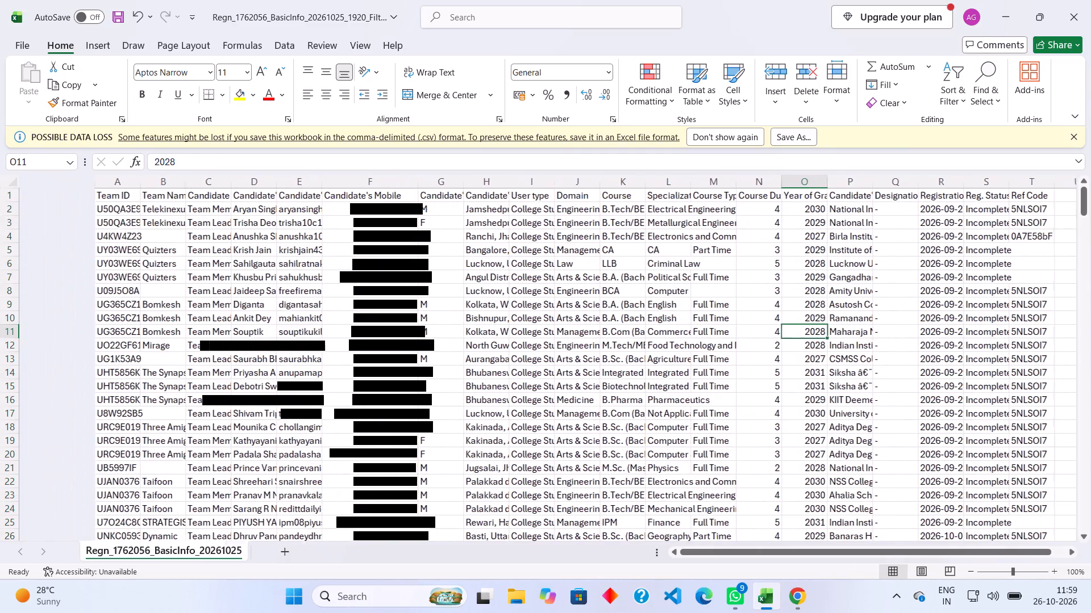
scroll(573, 270, "right", 1)
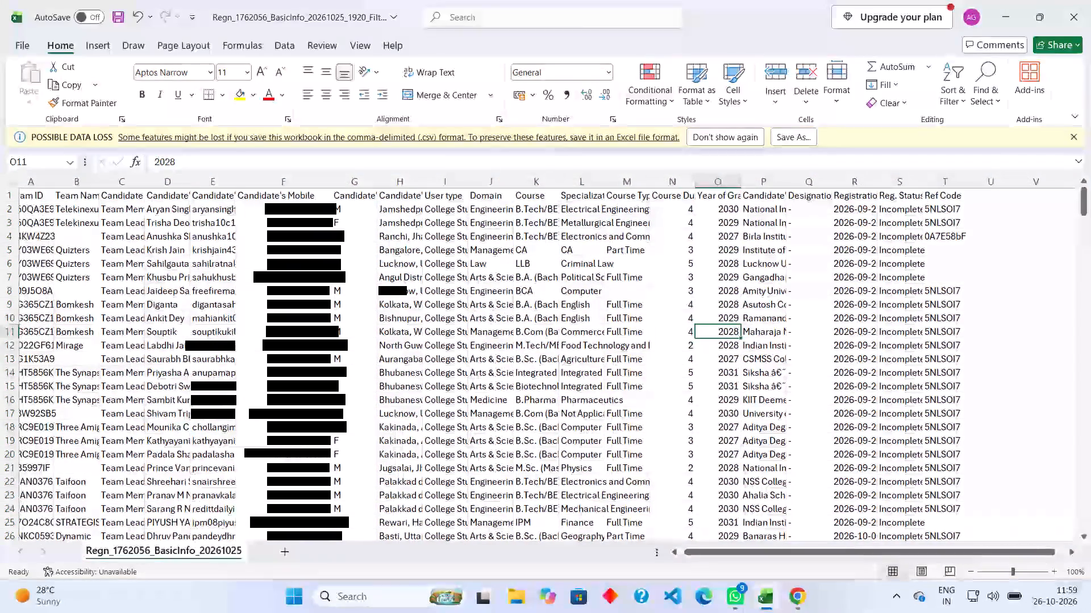
left_click(618, 184)
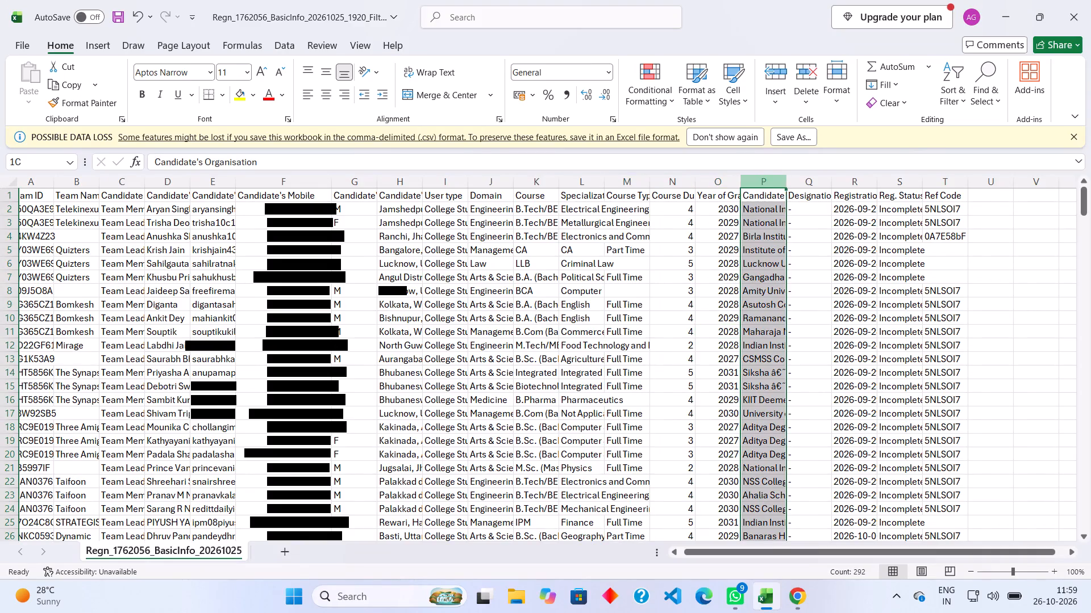
left_click(761, 179)
left_click_drag(784, 180, 872, 183)
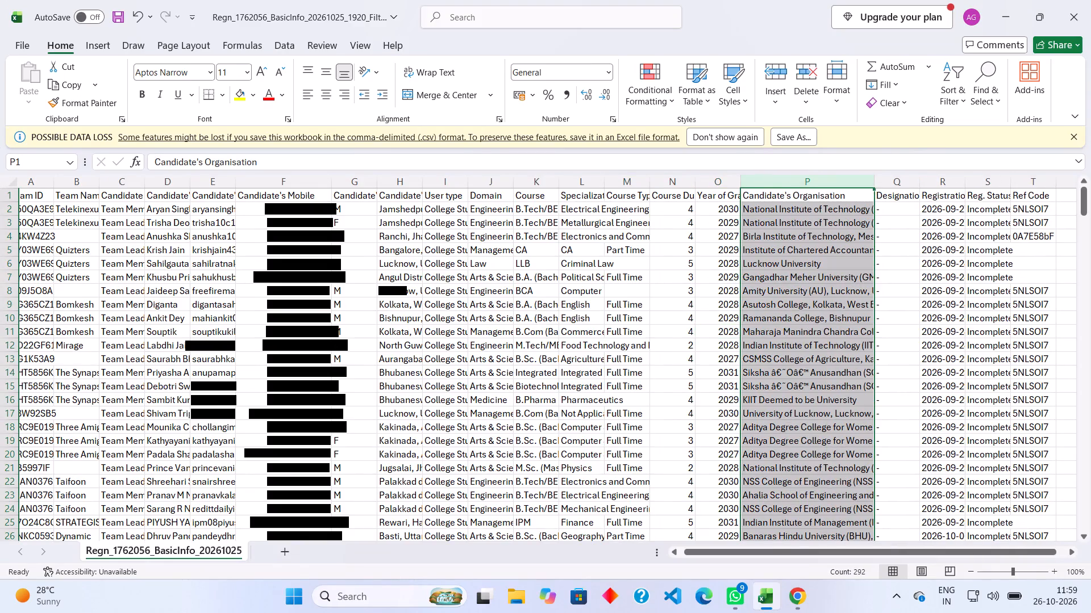
left_click_drag(872, 183, 917, 189)
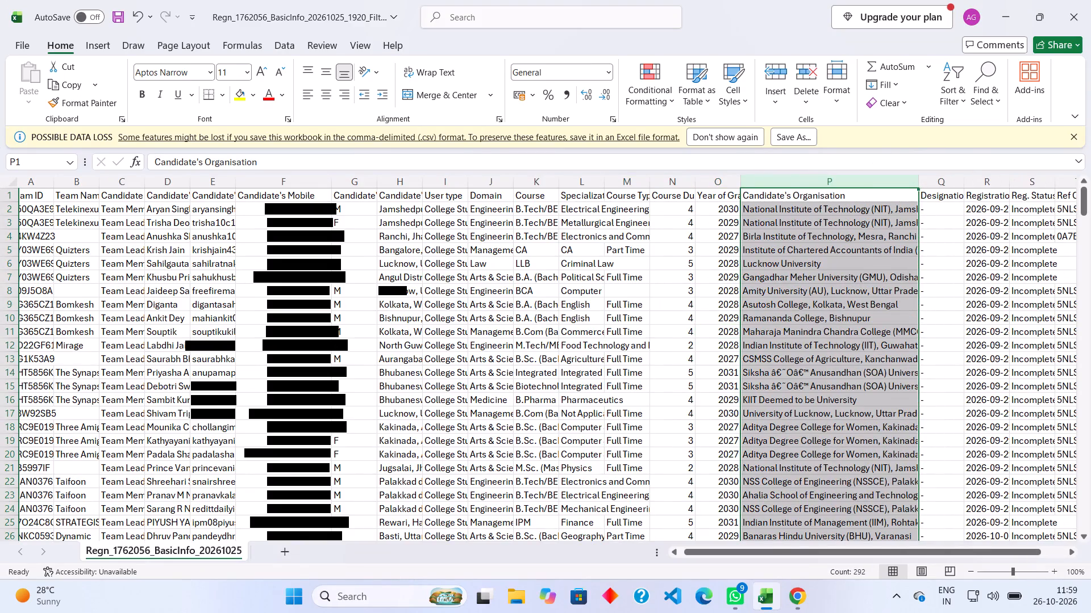
left_click_drag(918, 181, 974, 180)
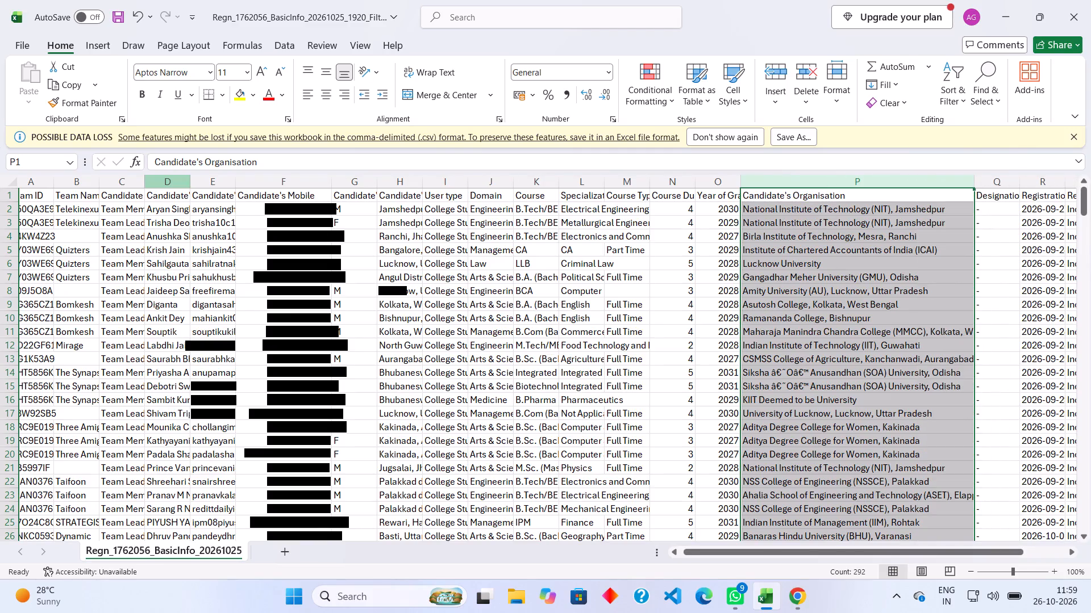
Widen the Candidate's Name column so the full candidate names fit.
left_click(177, 186)
left_click_drag(191, 181, 253, 179)
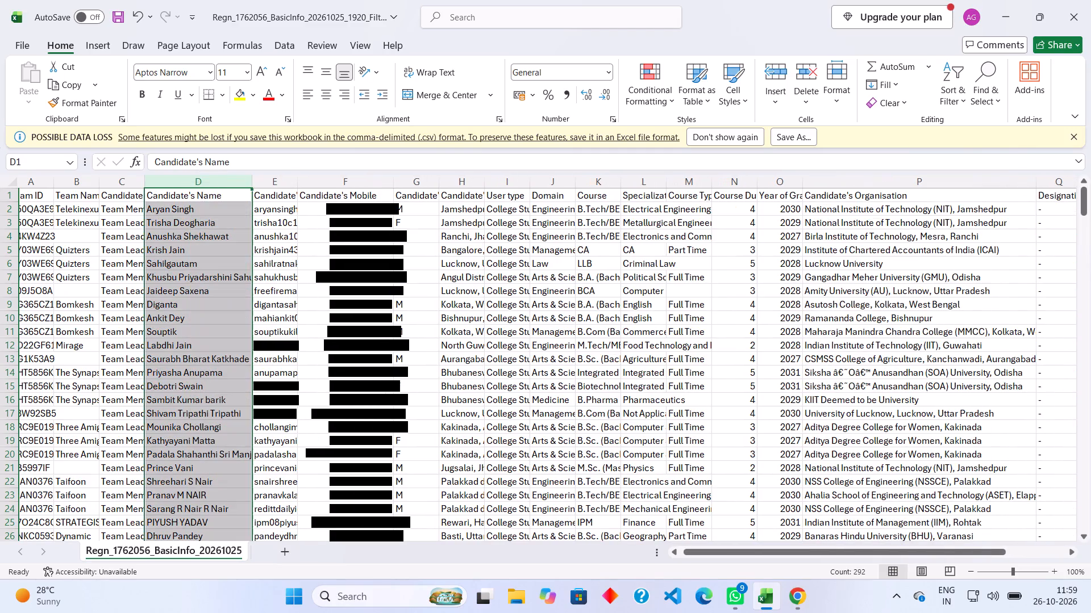
left_click_drag(253, 179, 281, 174)
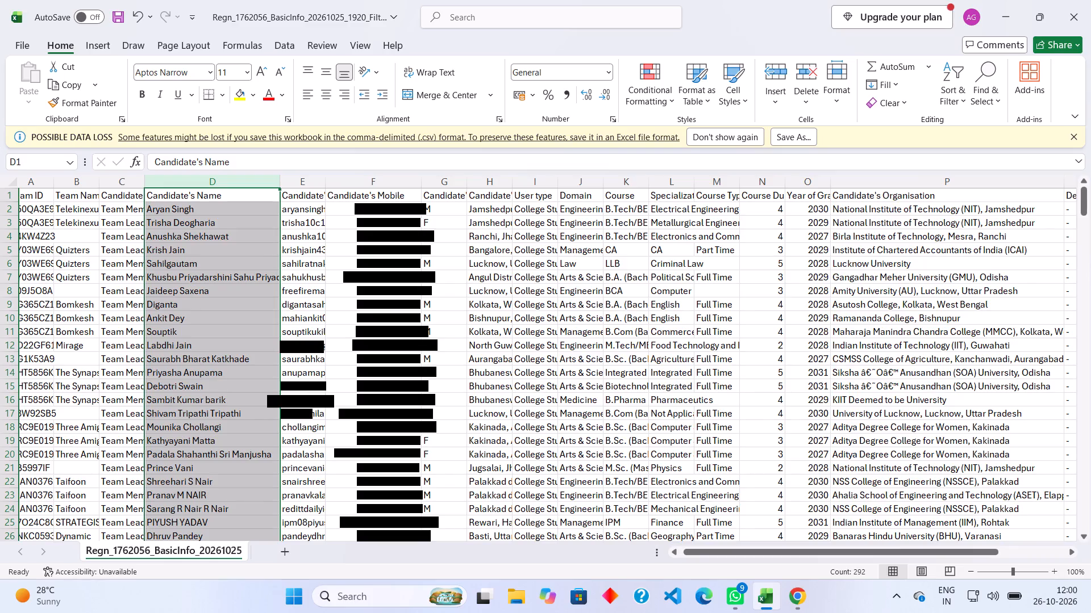
left_click(391, 233)
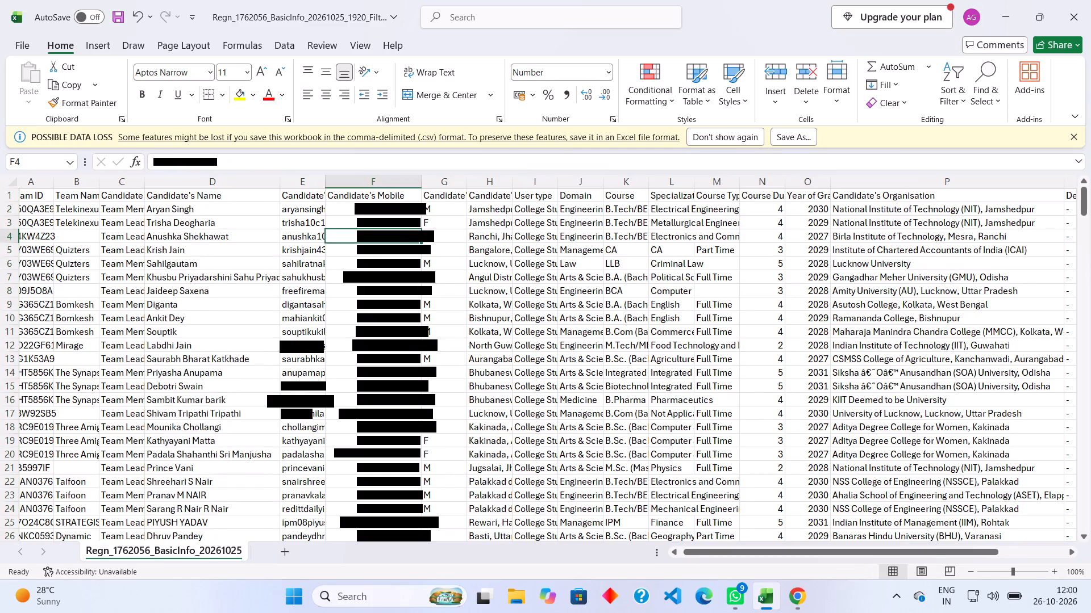
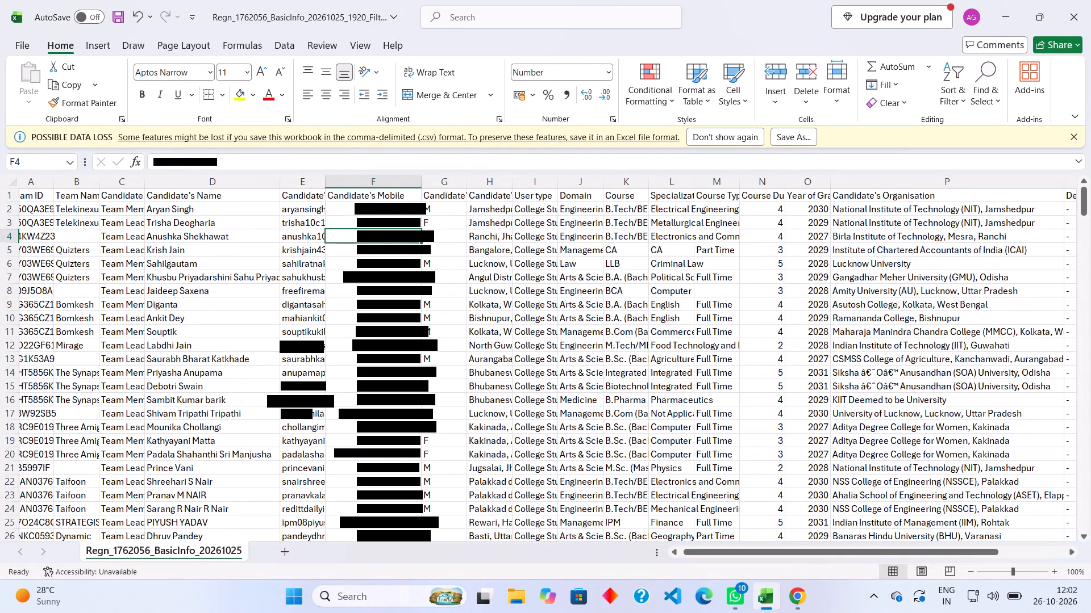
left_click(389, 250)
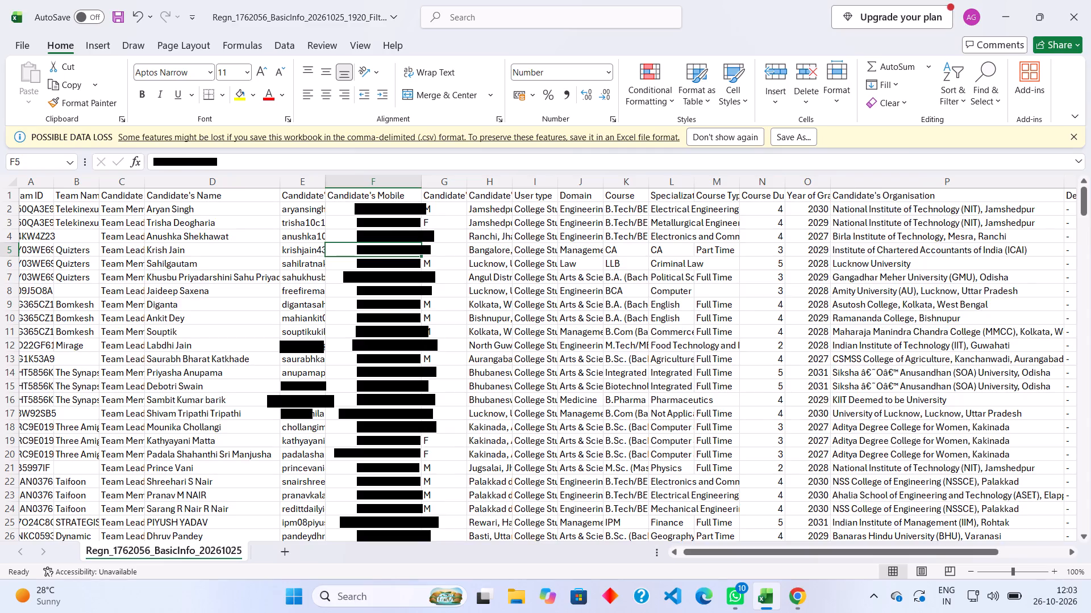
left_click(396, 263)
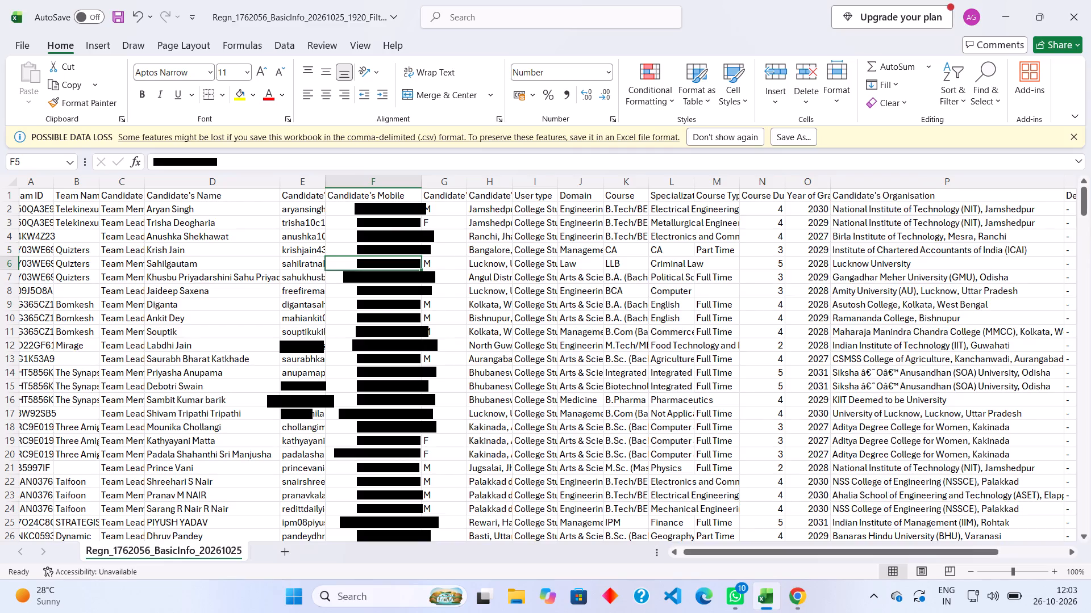
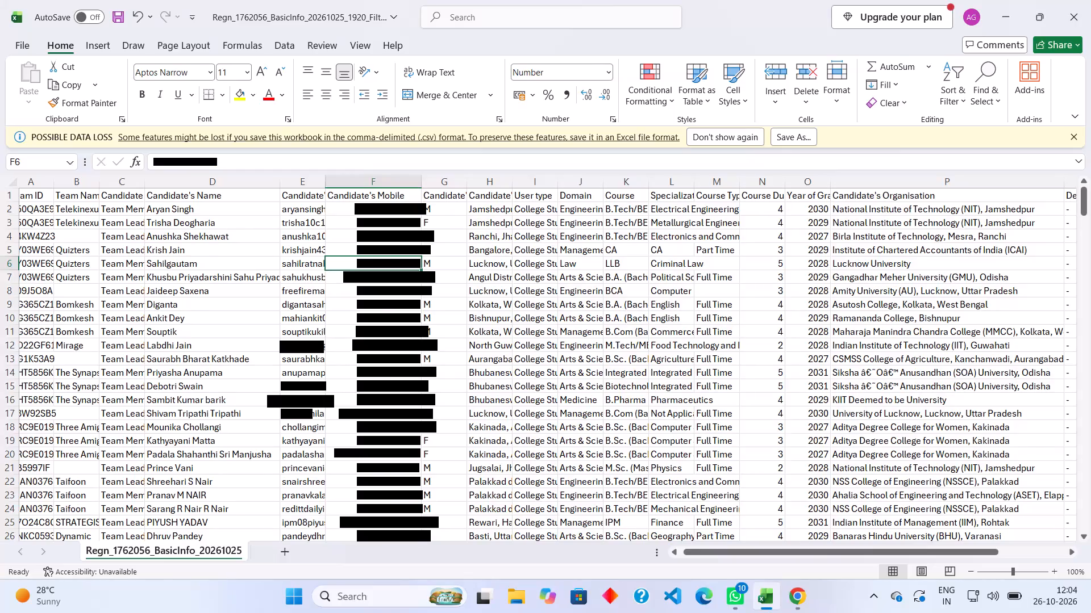
Replace the Reg. Status entry in row 4 (cell S4) with "call not answered".
scroll(719, 258, "left", 3)
left_click(1022, 234)
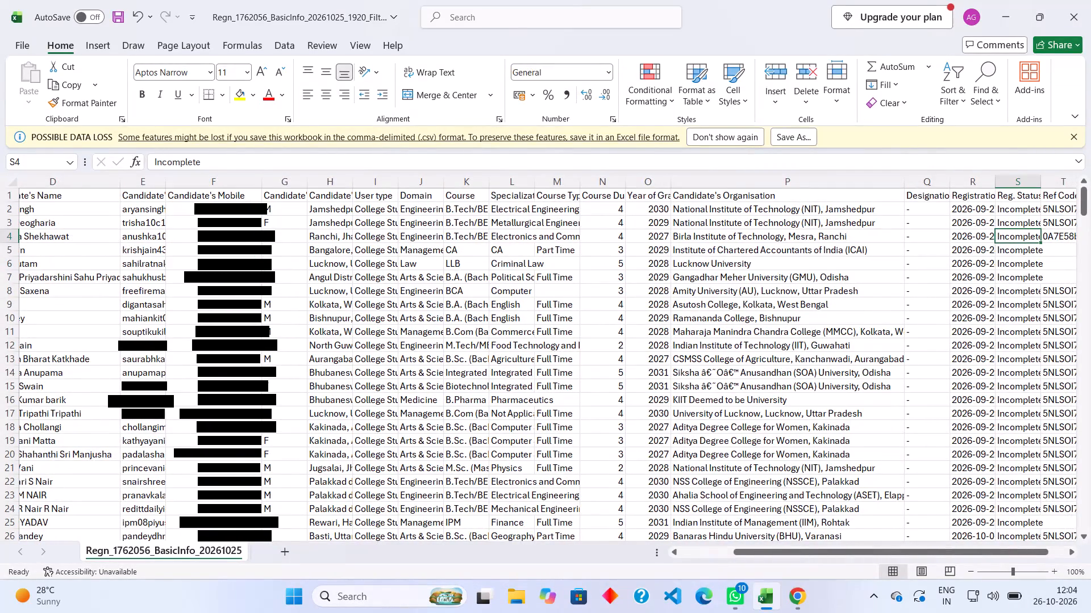
left_click(1022, 234)
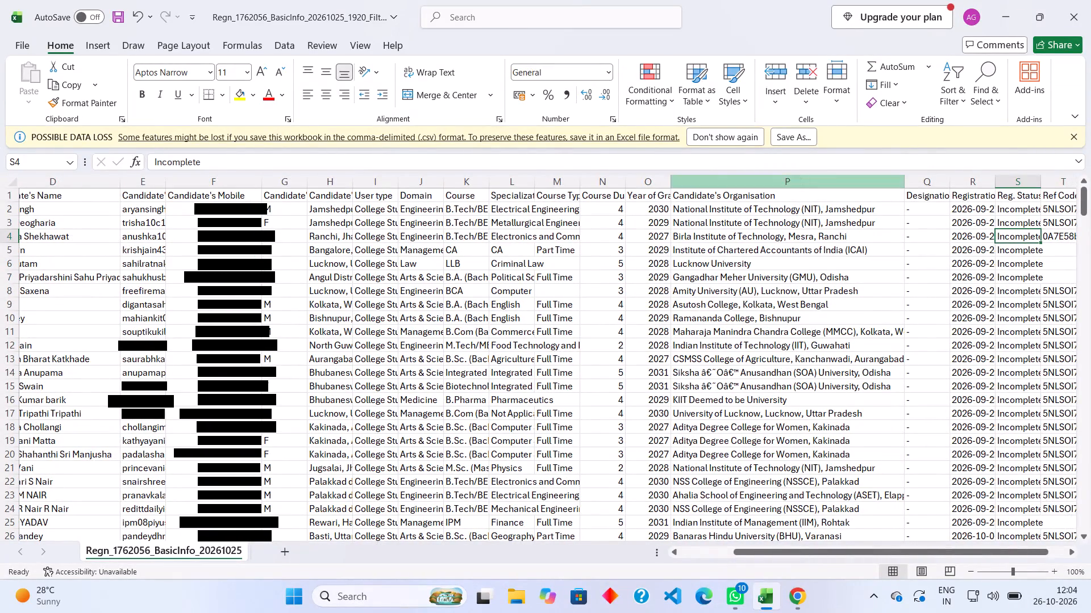
left_click(719, 159)
key("BackSpace")
key("BackSpace")
key("BackSpace")
key("BackSpace")
key("BackSpace")
key("BackSpace")
key("BackSpace")
key("BackSpace")
key("BackSpace")
key("BackSpace")
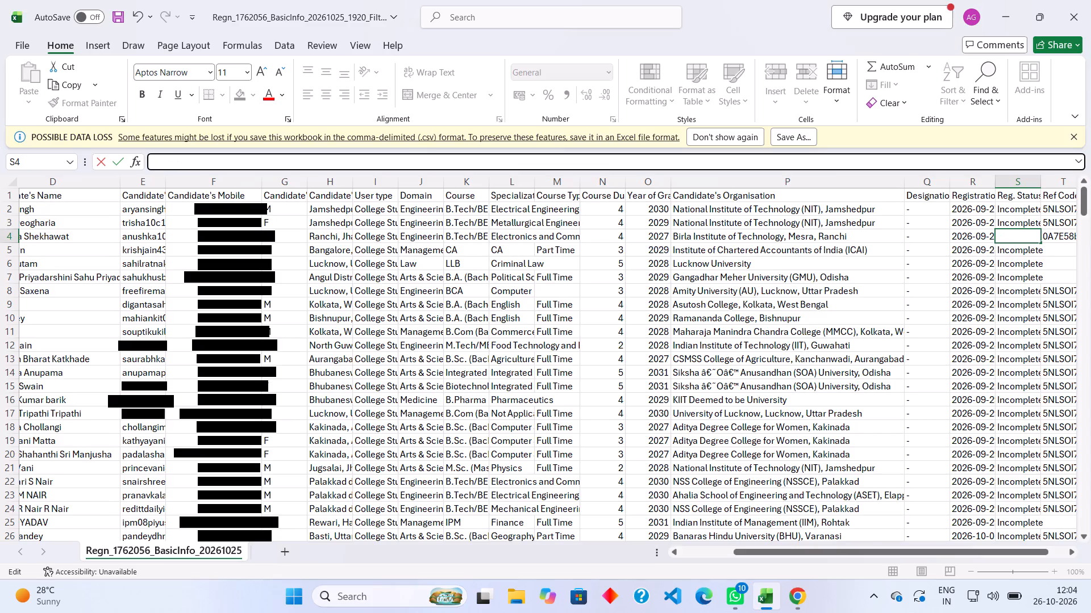
type("call not answe")
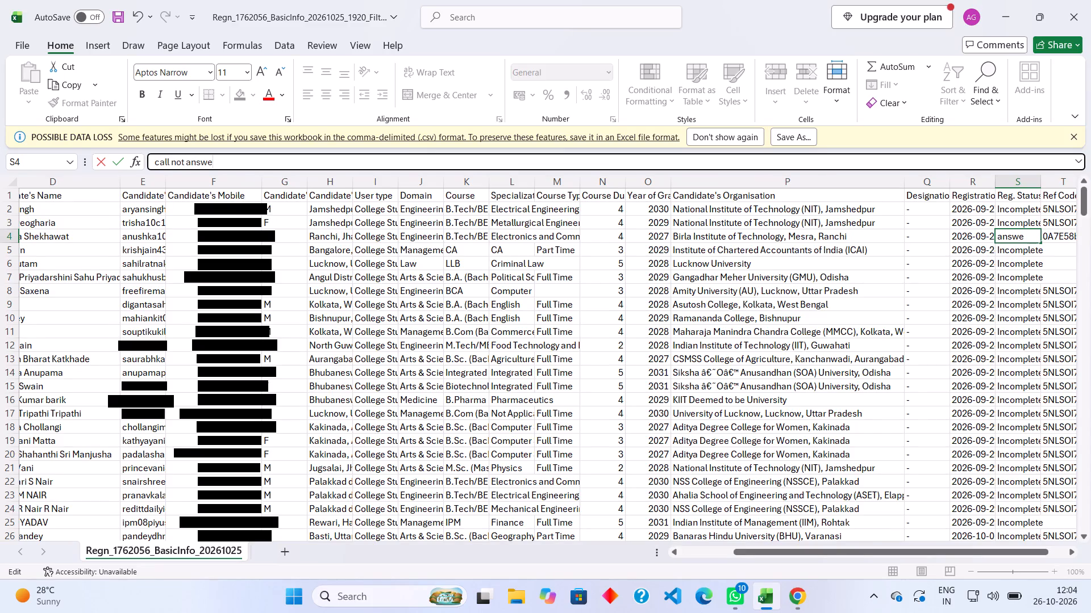
type("red")
left_click(1017, 254)
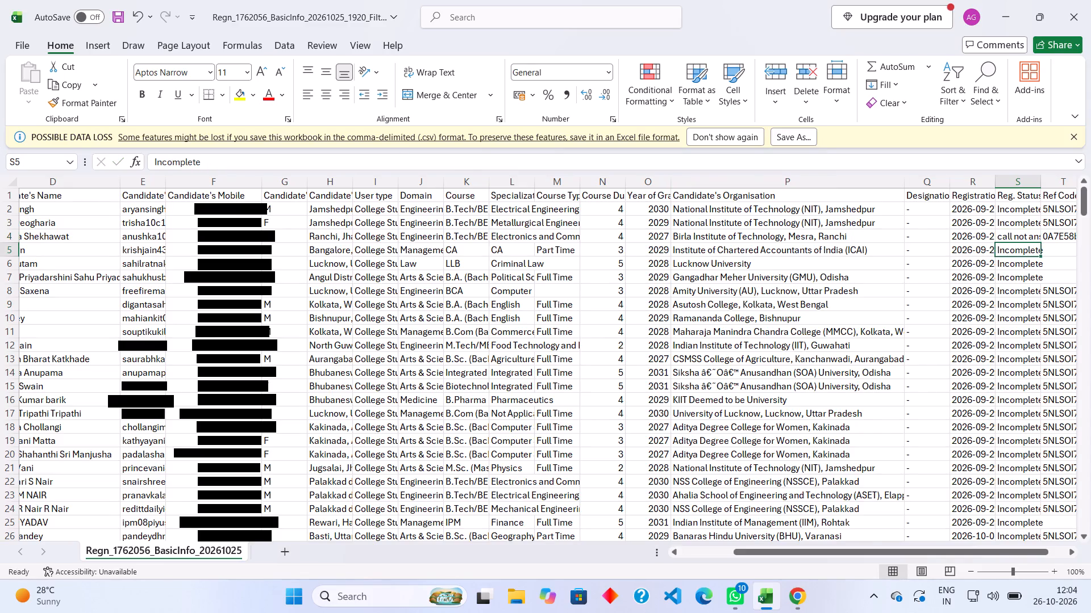
Shorten the Reg. Status text in cell S4 to "not answered" and copy that text.
left_click(1023, 237)
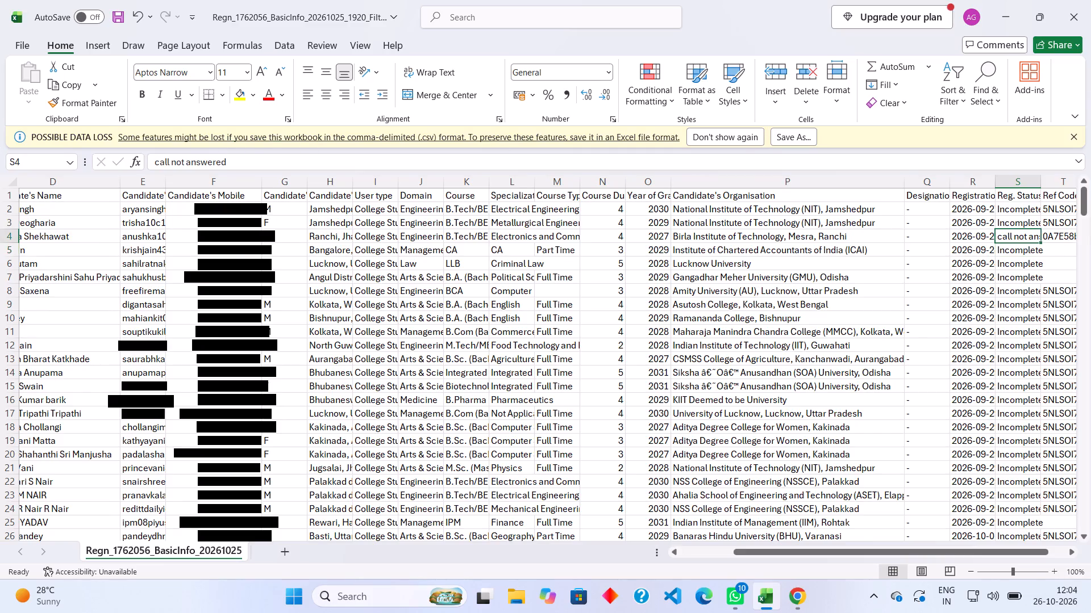
left_click(172, 162)
key("BackSpace")
key("BackSpace")
key("BackSpace")
key("BackSpace")
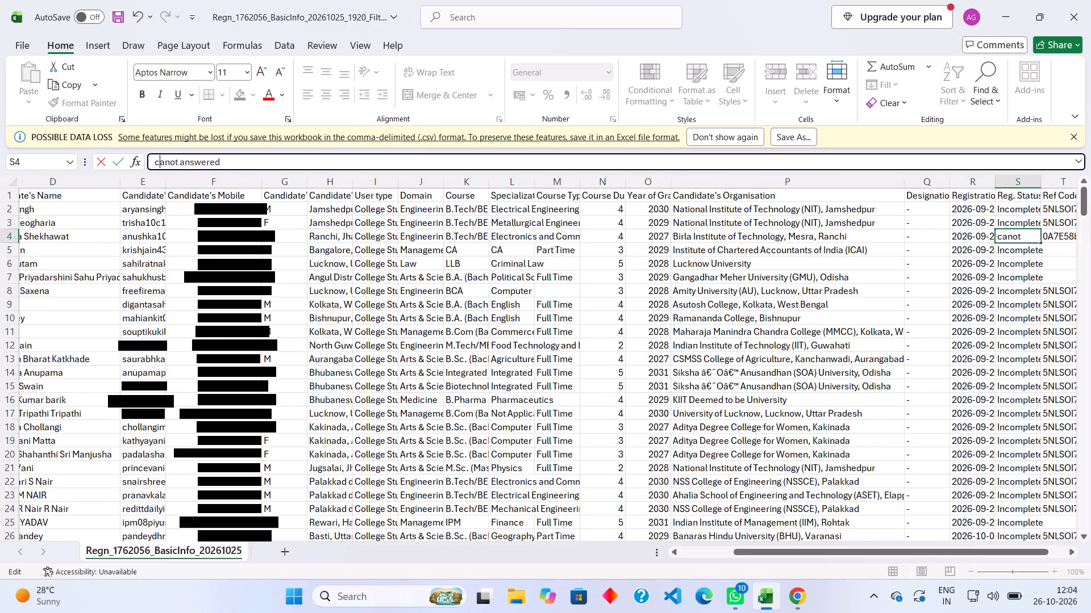
key("BackSpace")
left_click_drag(218, 163, 149, 158)
key("ctrl+c")
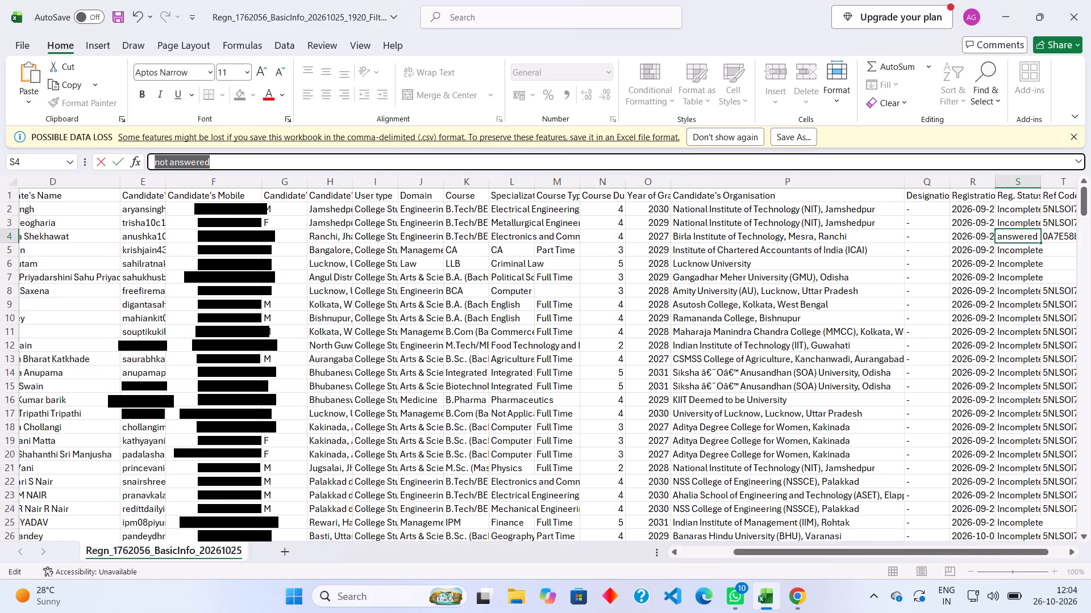
Replace the Reg. Status entry in row 5 (cell S5) with the copied text "not answered".
left_click(1017, 251)
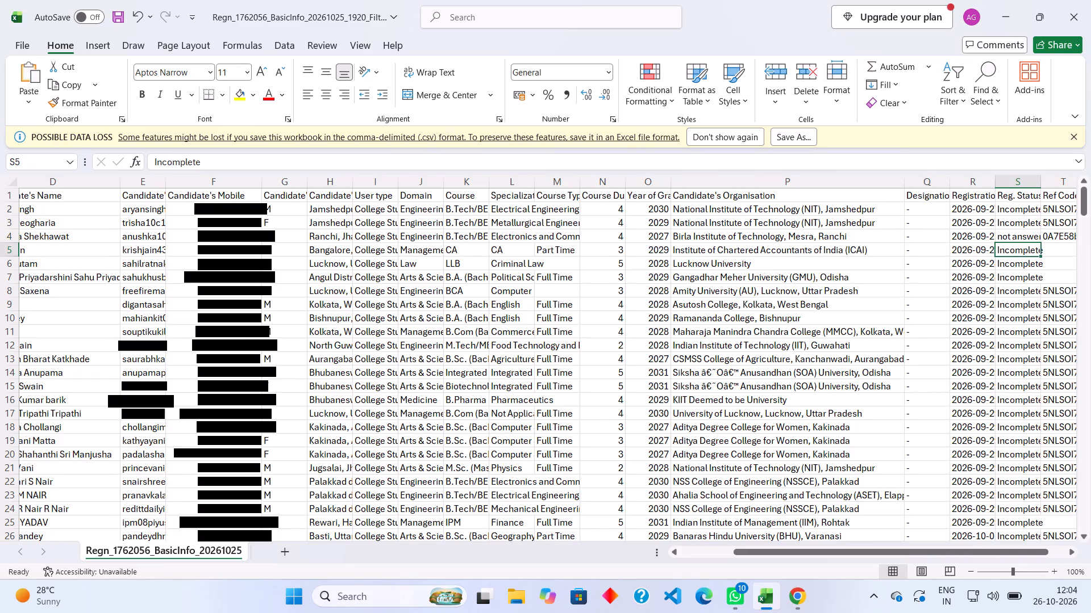
left_click(603, 156)
double_click(603, 156)
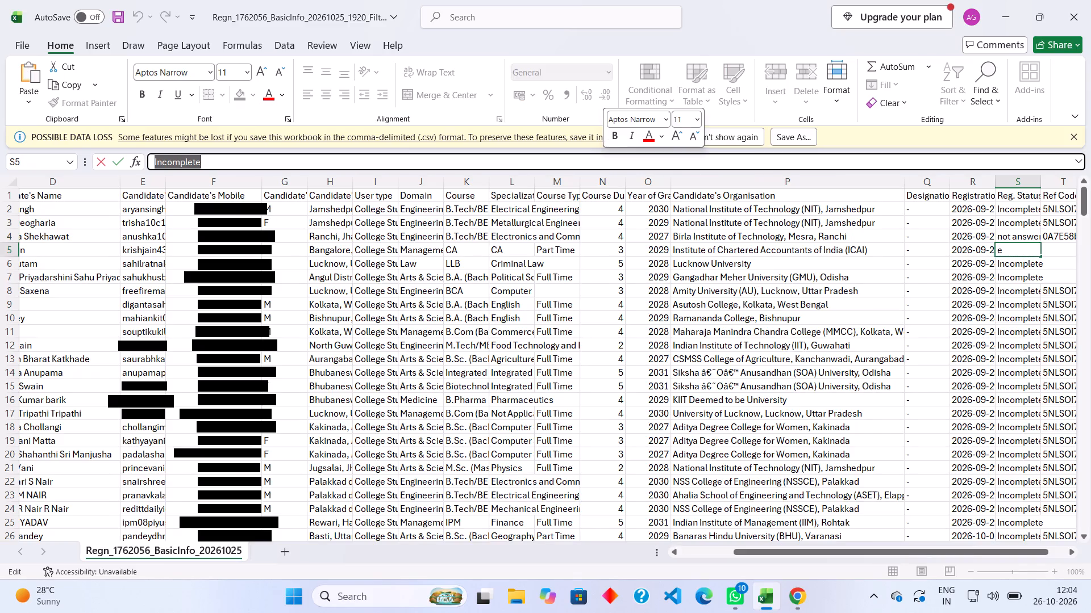
key("ctrl+v")
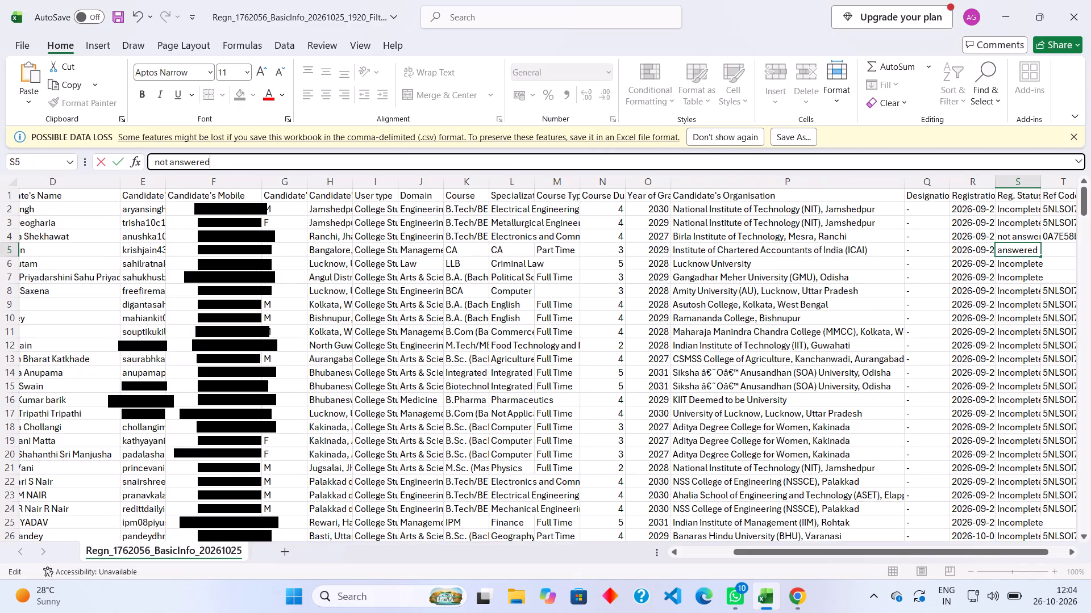
left_click(1031, 266)
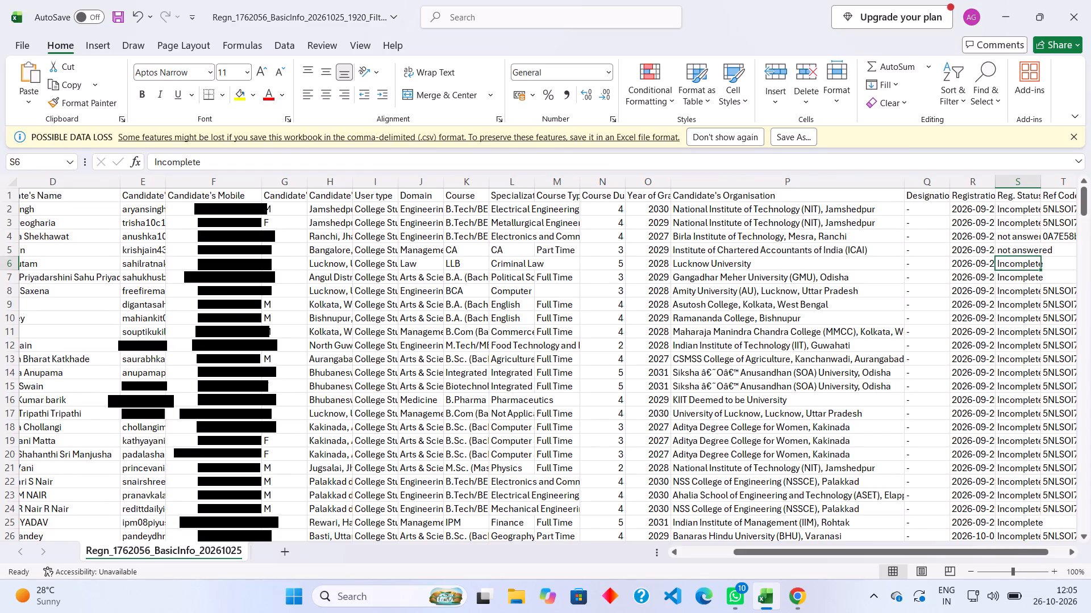
Set the Reg. Status of the Lucknow University candidate in row 6 (cell S6) to "Not interested".
scroll(1031, 266, "right", 3)
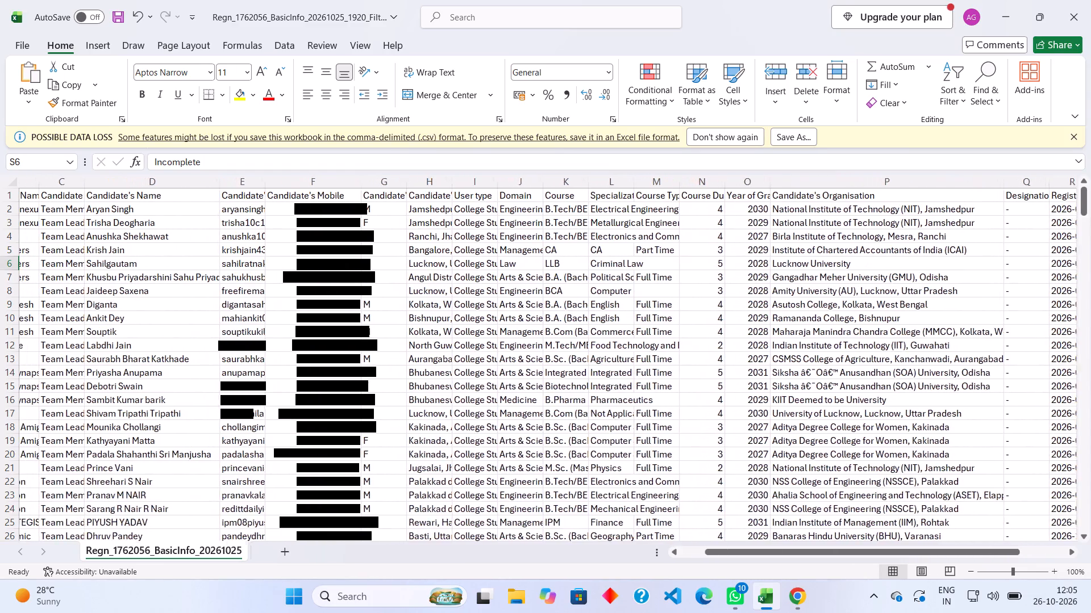
scroll(1031, 266, "right", 1)
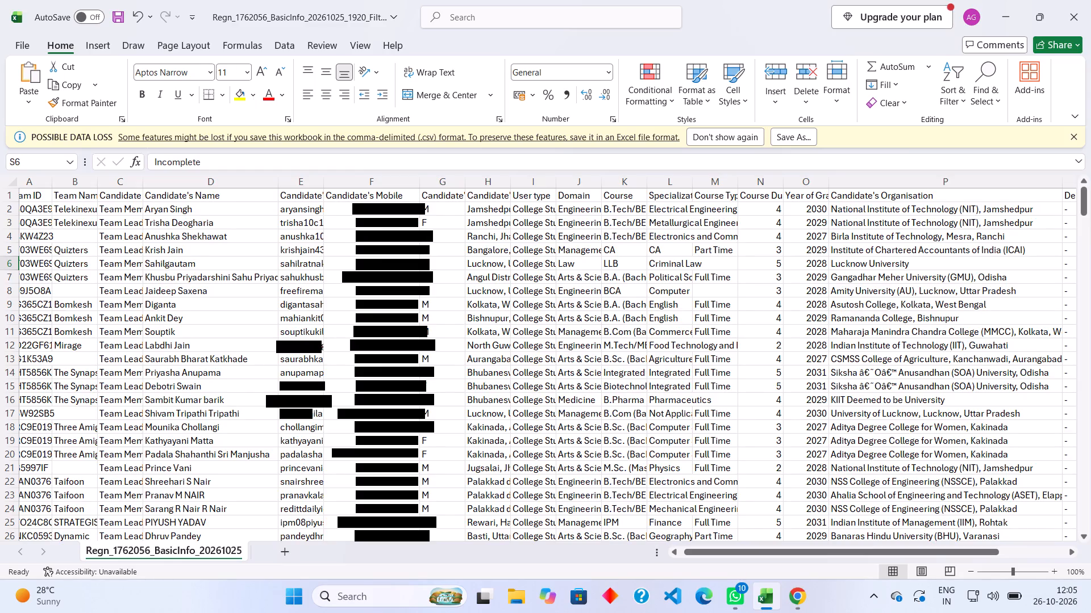
left_click(941, 263)
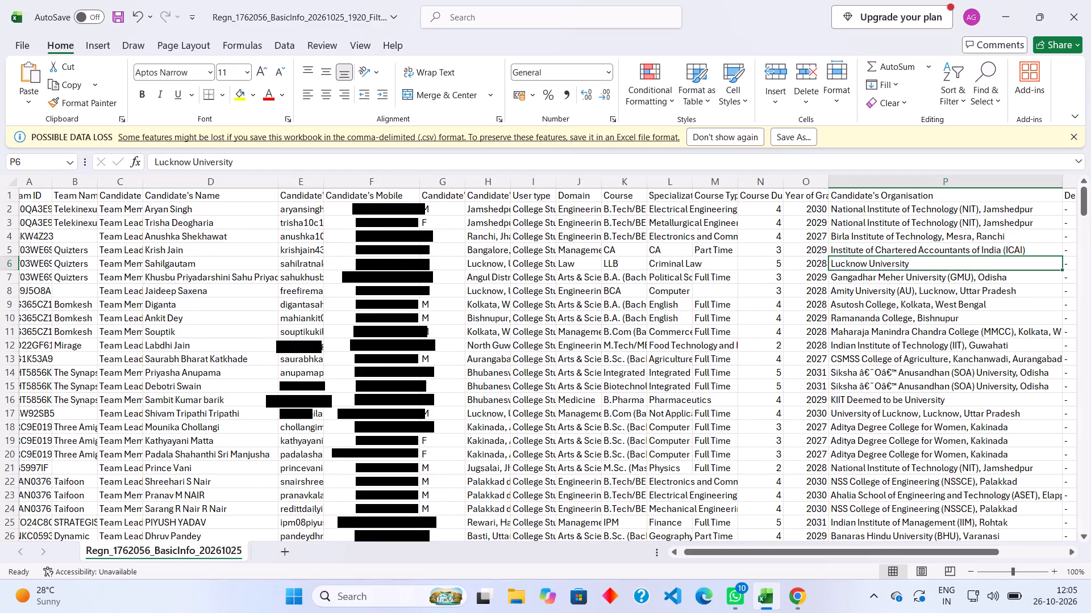
scroll(941, 263, "left", 4)
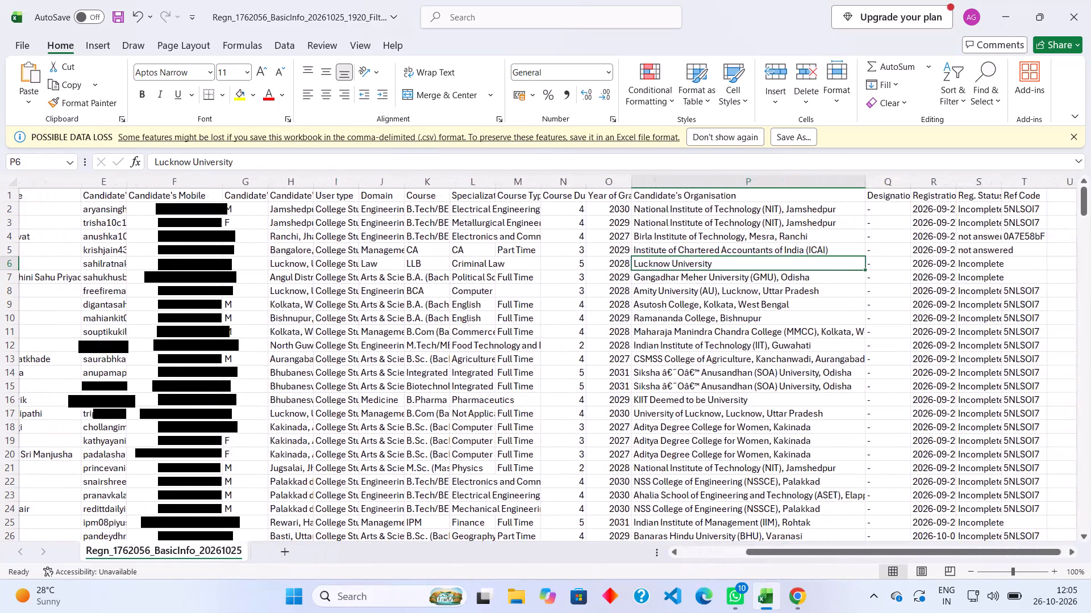
left_click(984, 263)
left_click_drag(209, 163, 152, 164)
type("Not")
key("space")
type("interested")
key("space")
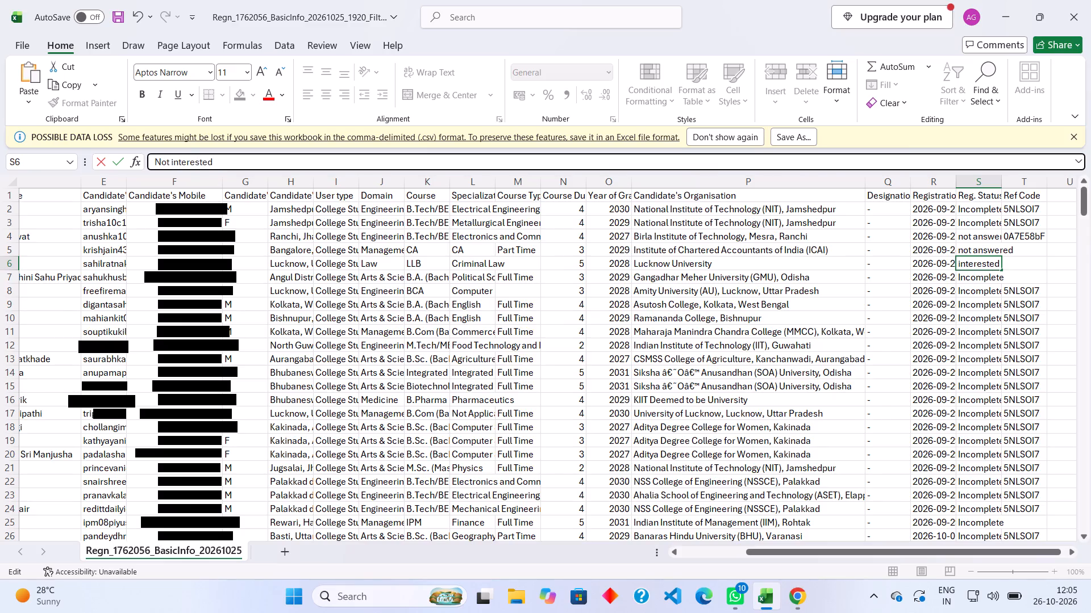
left_click(968, 276)
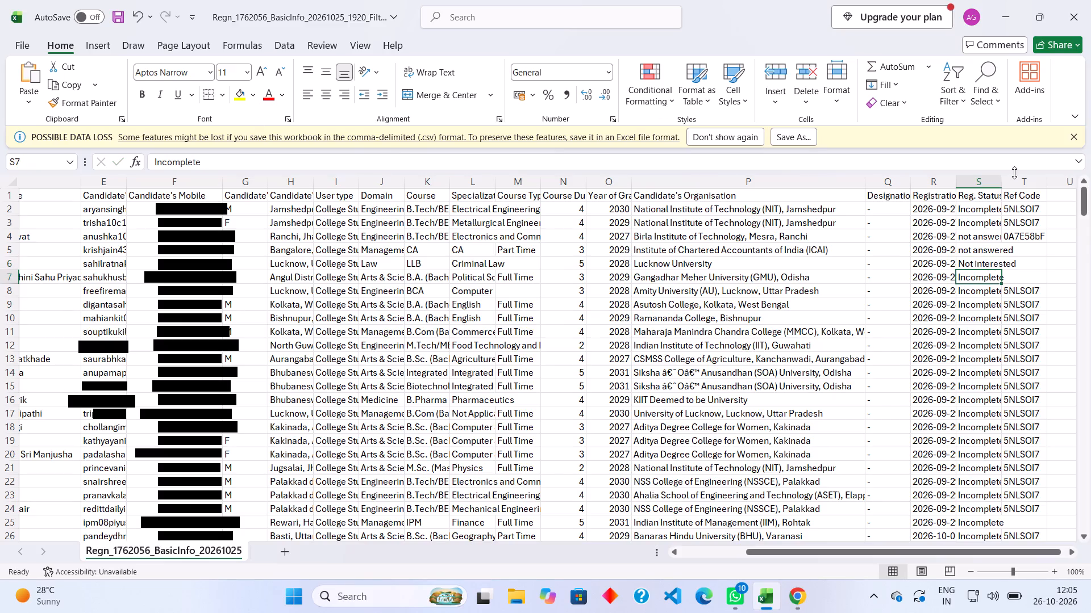
Widen the Reg. Status column (S) so that its full status entries fit.
left_click_drag(1002, 181, 1027, 180)
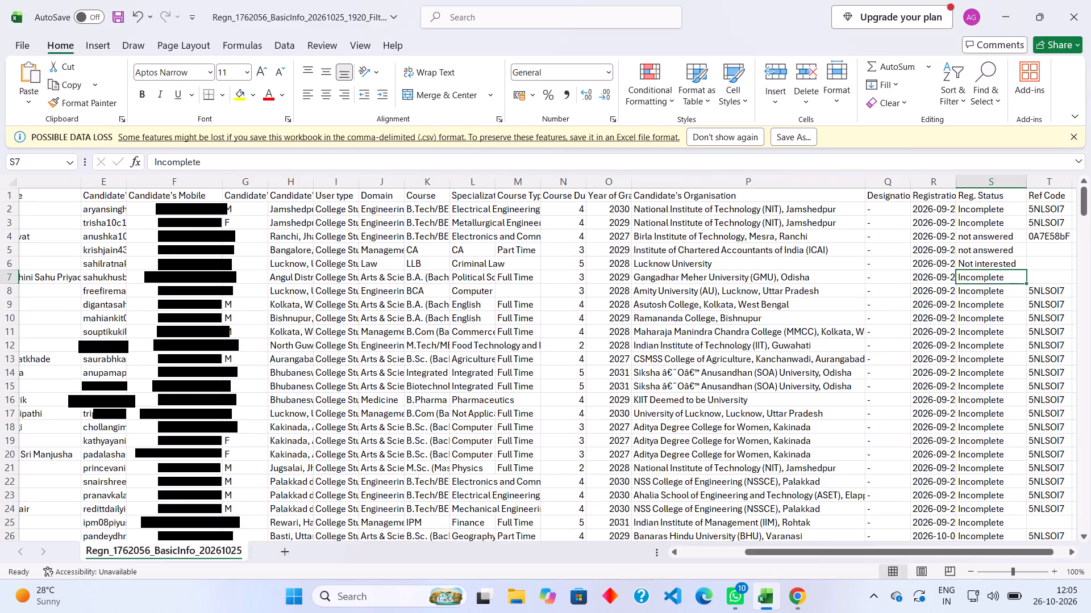
scroll(321, 322, "right", 2)
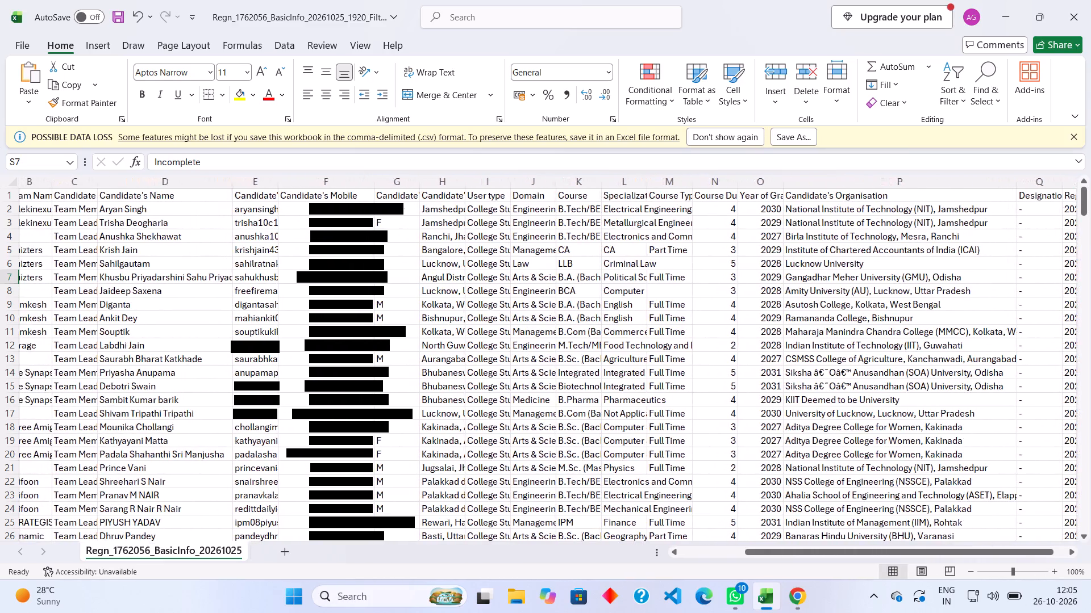
Review the row 7 candidate's name, mobile and organisation details alongside the Reg. Status column.
scroll(321, 322, "right", 2)
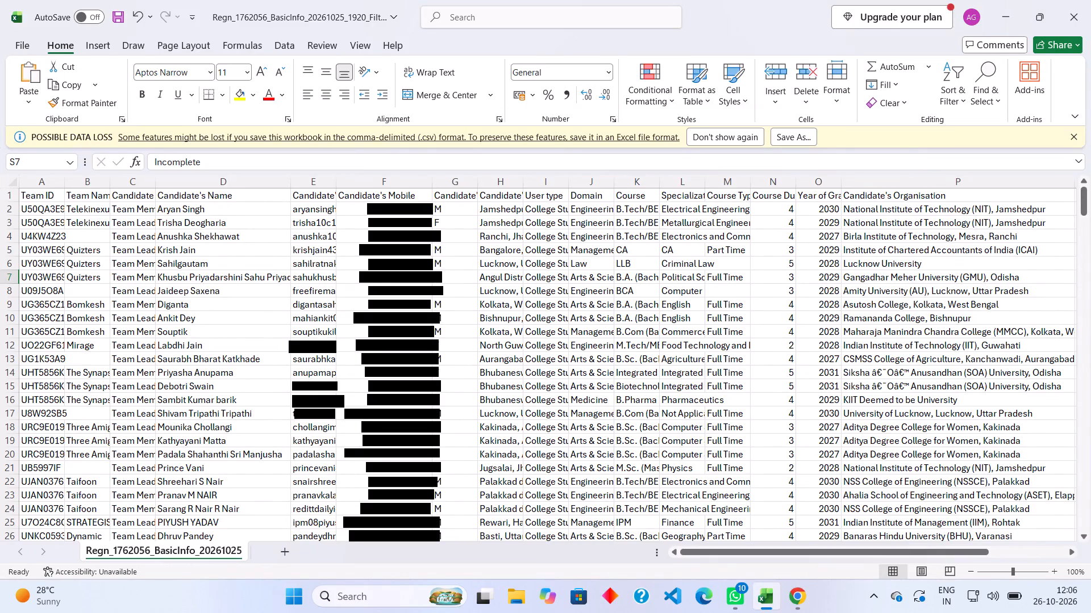
scroll(628, 325, "left", 3)
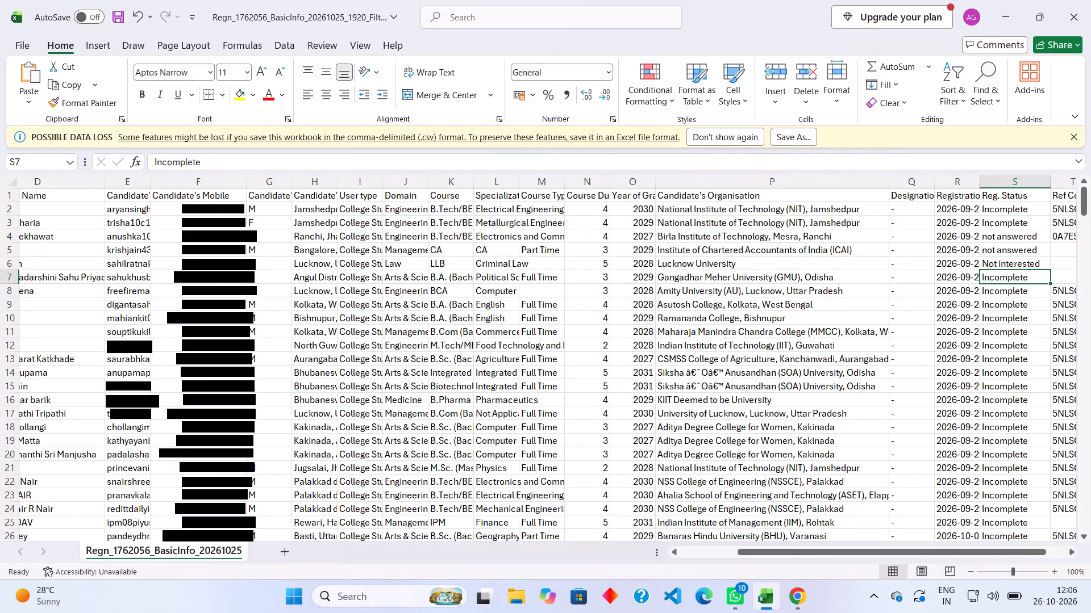
scroll(821, 297, "right", 2)
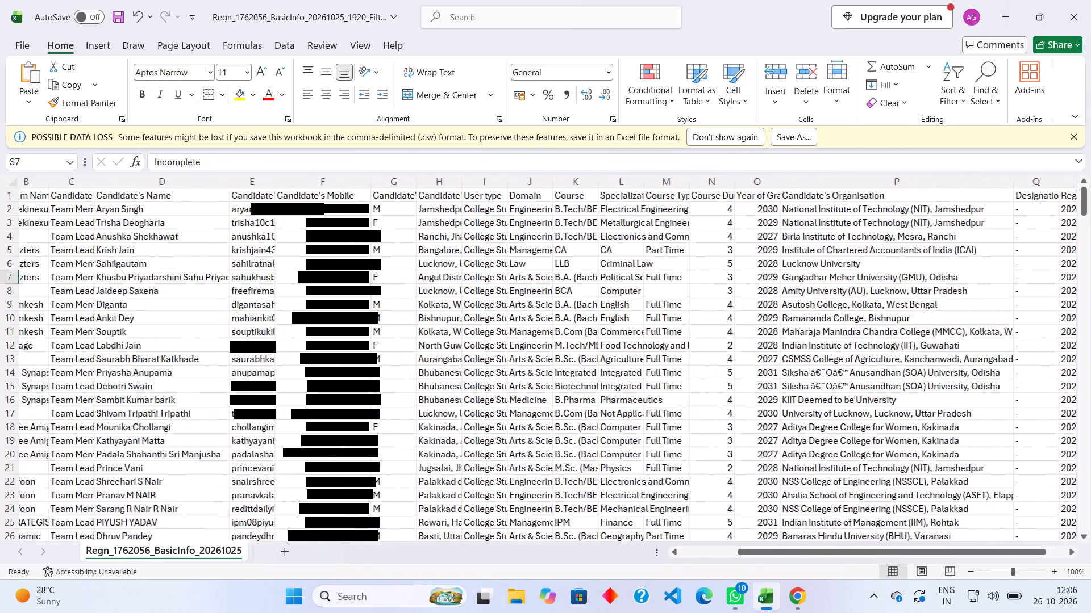
scroll(821, 297, "right", 3)
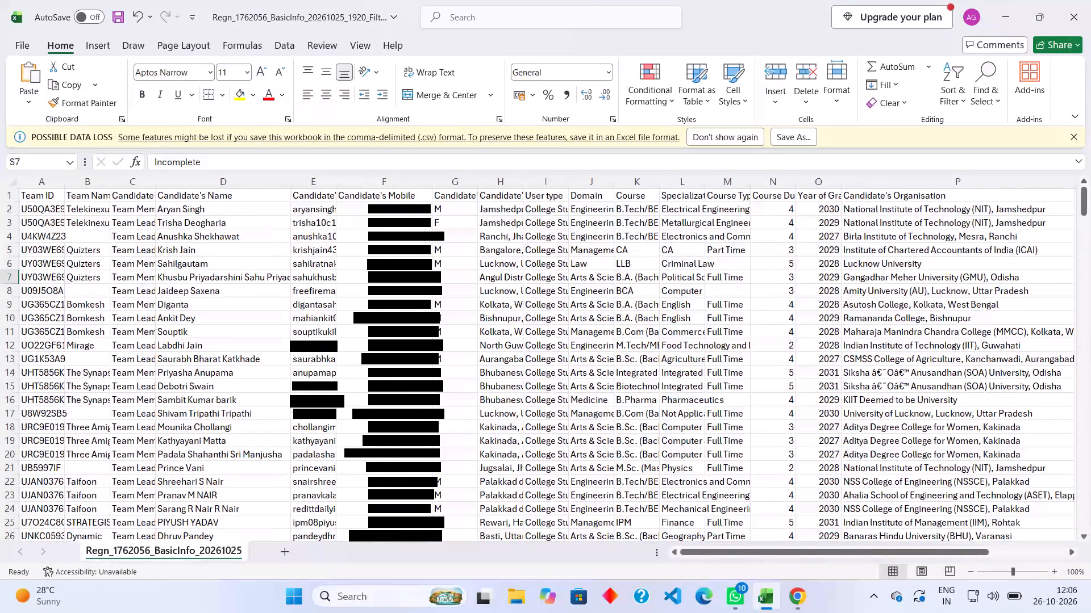
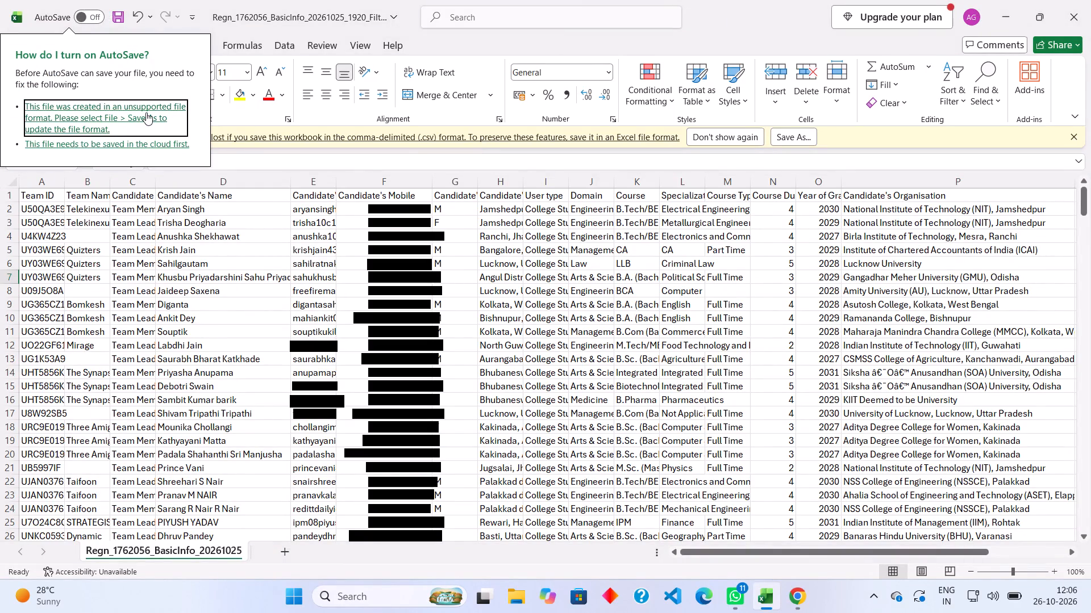
Check the AutoSave help explaining how to deal with the unsupported file format, and close it.
left_click(94, 19)
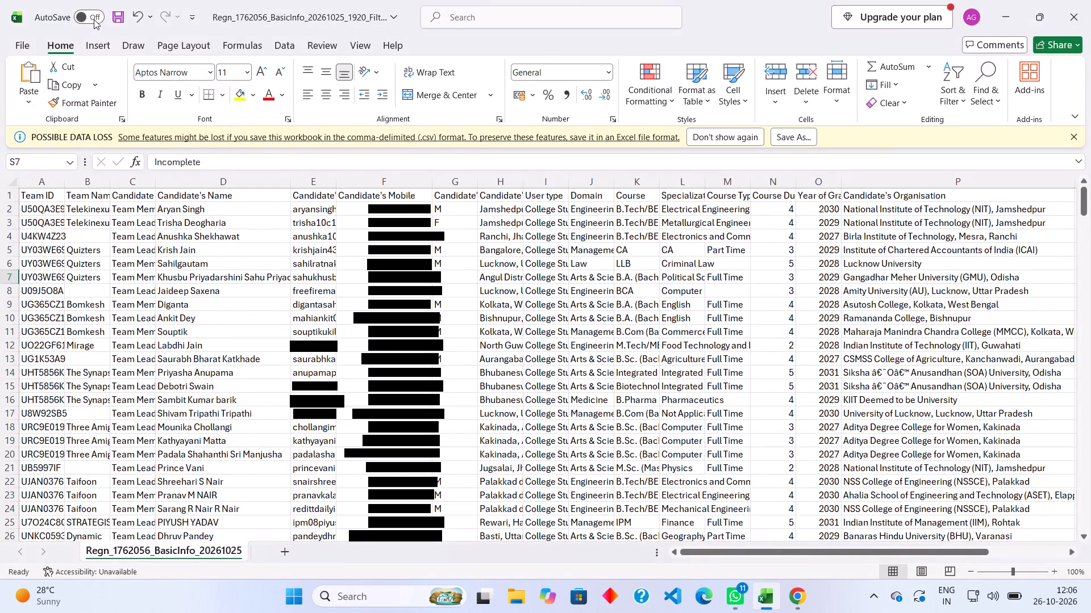
left_click(88, 110)
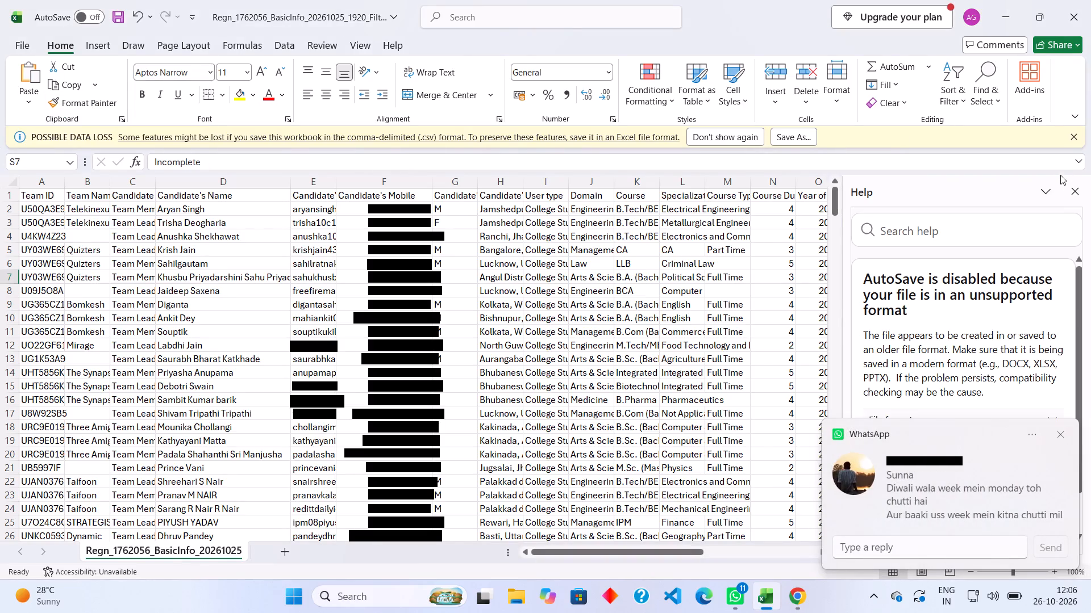
left_click(1080, 189)
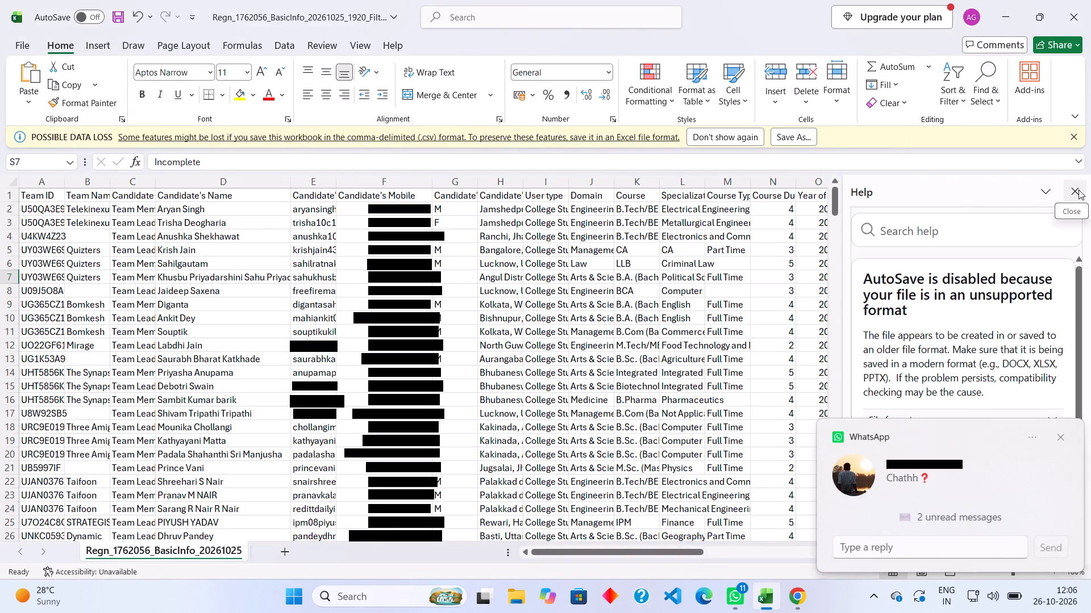
left_click(1075, 195)
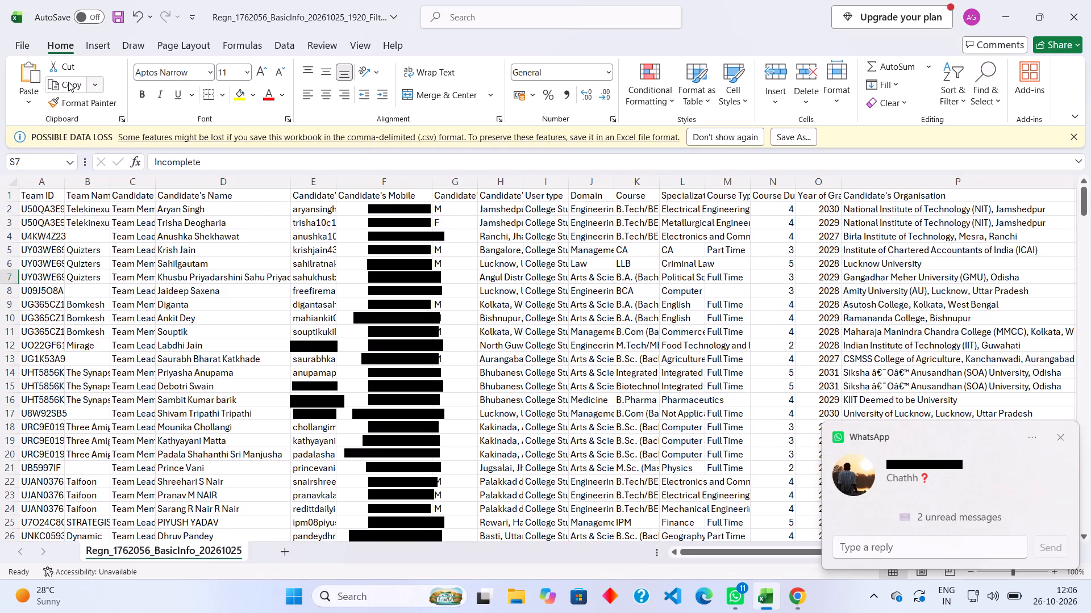
Start saving the workbook under Save As in the OneDrive - Personal folder.
left_click(19, 40)
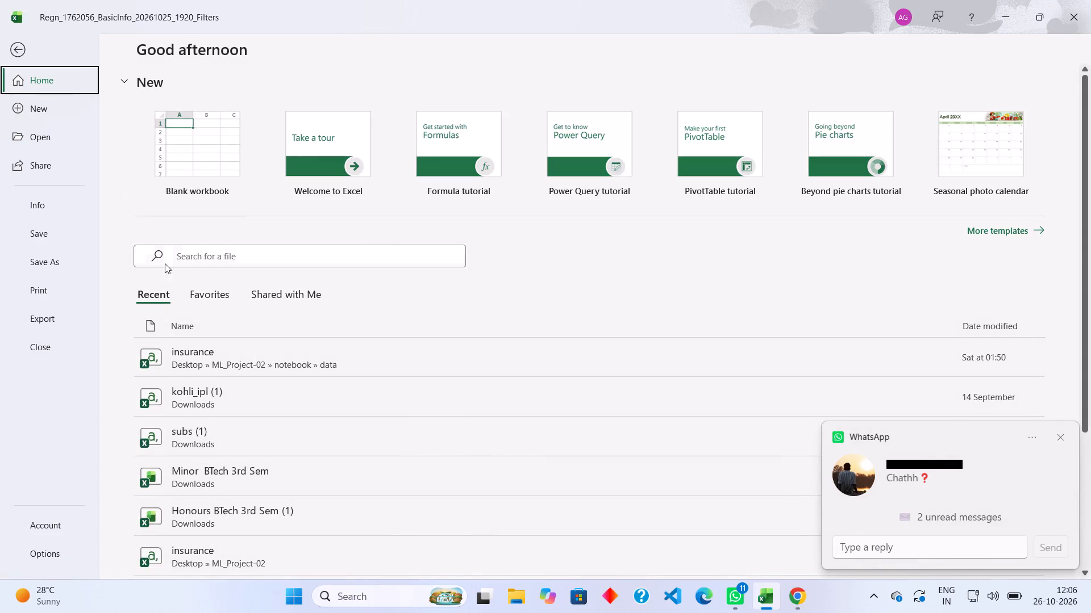
left_click(63, 262)
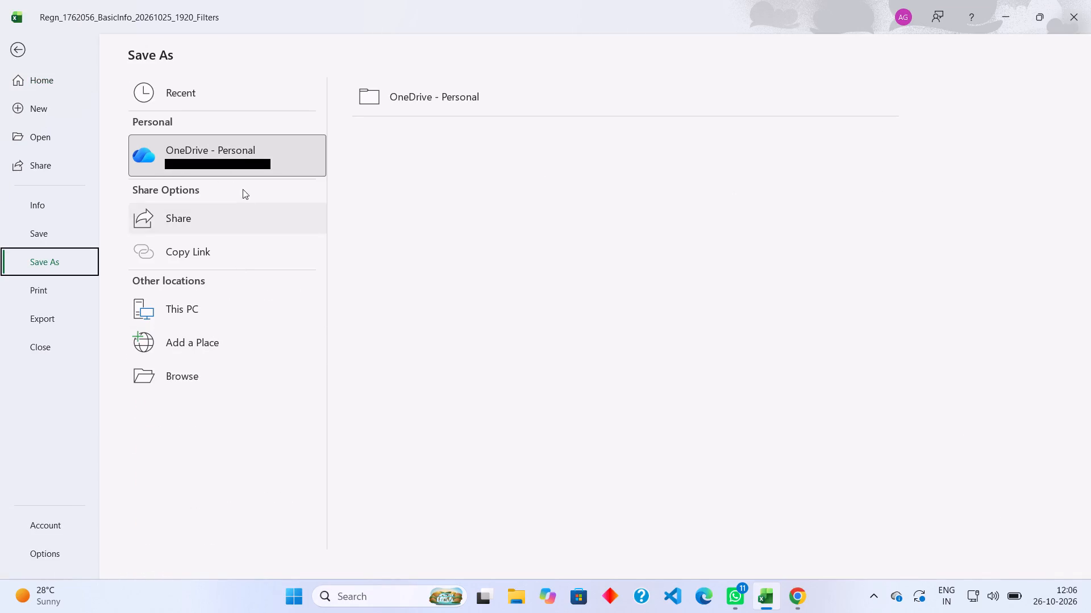
left_click(259, 166)
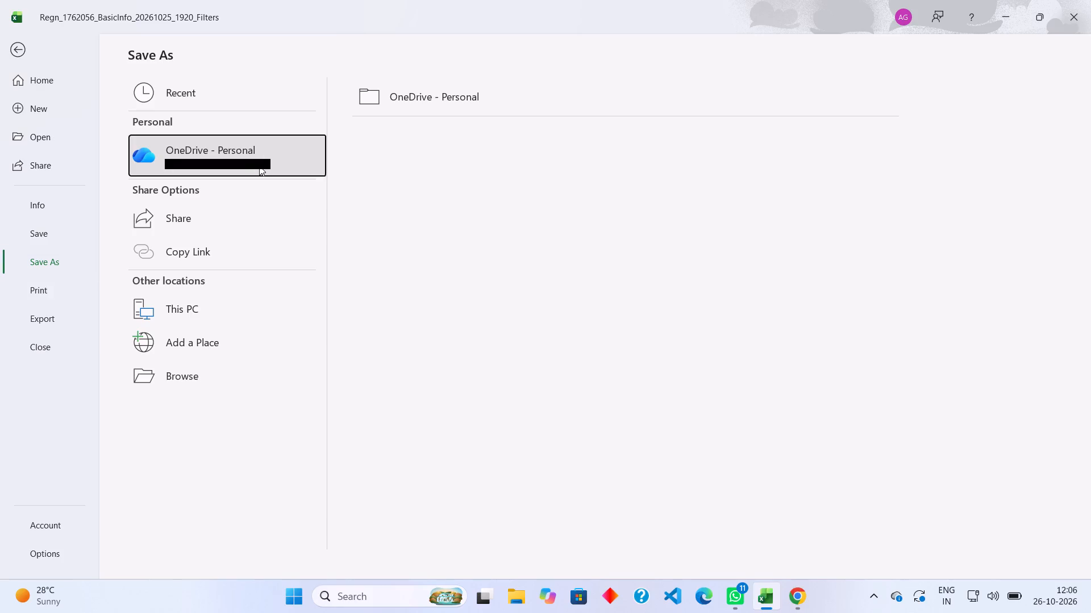
left_click(181, 157)
left_click(392, 110)
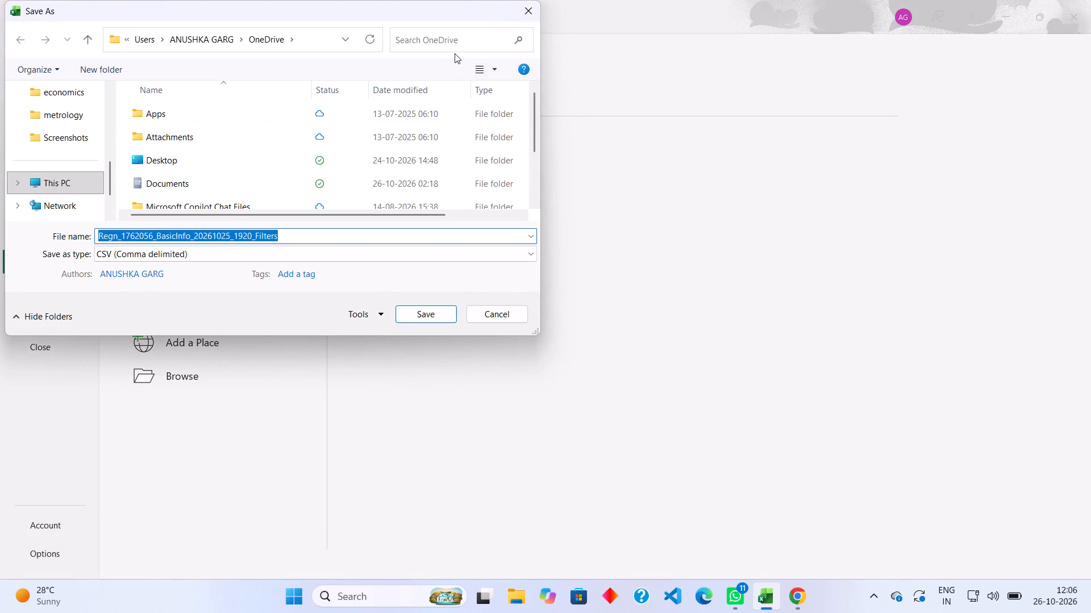
Dismiss the Save As dialog without saving a copy and return to the candidate registration worksheet.
left_click(535, 7)
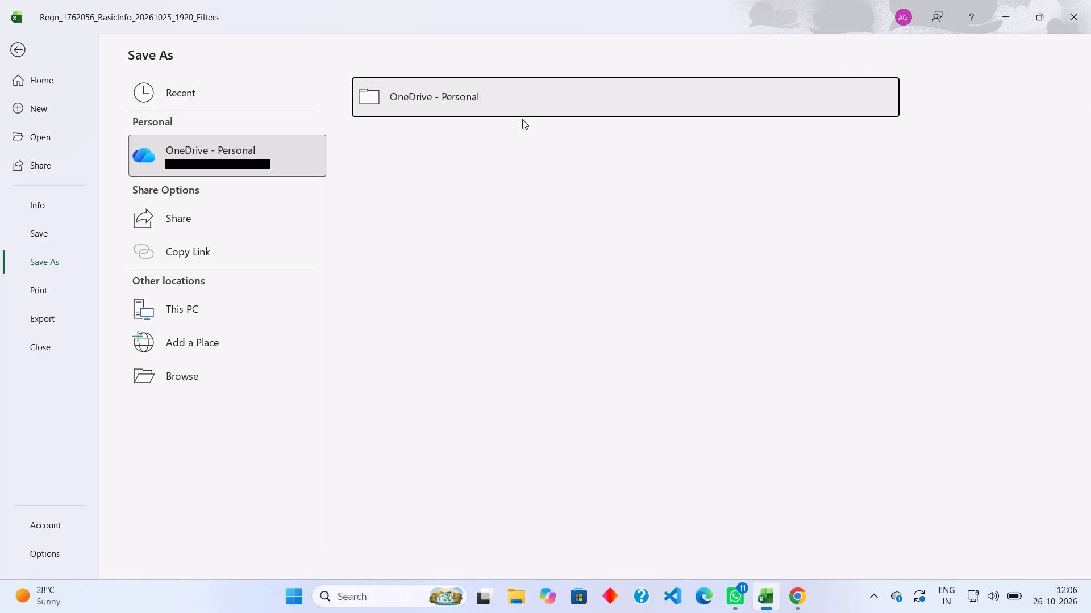
left_click(15, 52)
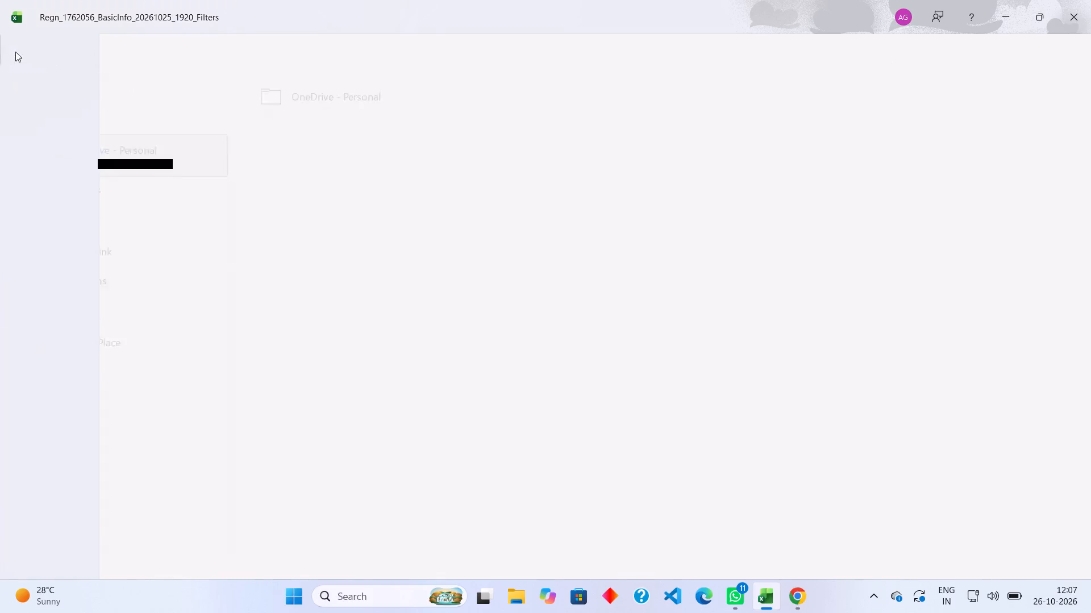
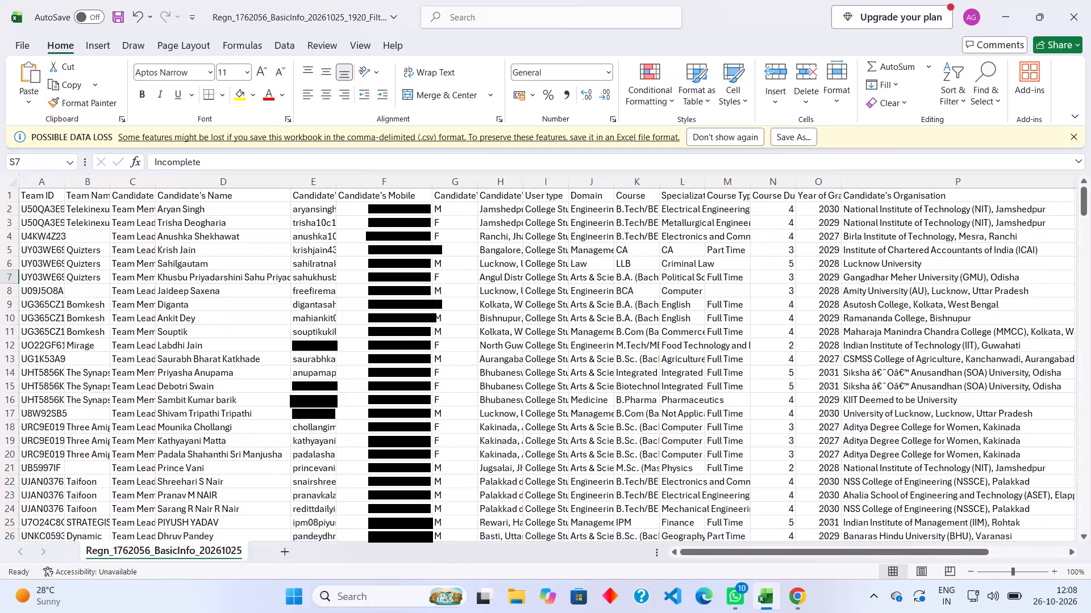
Examine the row 7 candidate's record, from name and mobile number across to the Reg. Status column.
scroll(883, 310, "left", 2)
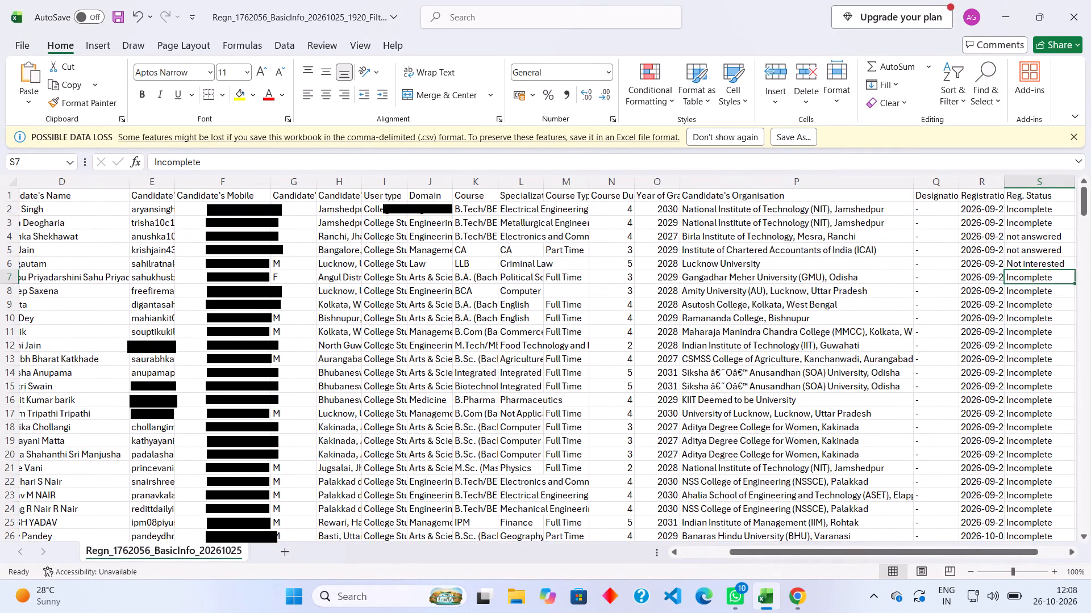
scroll(454, 289, "right", 2)
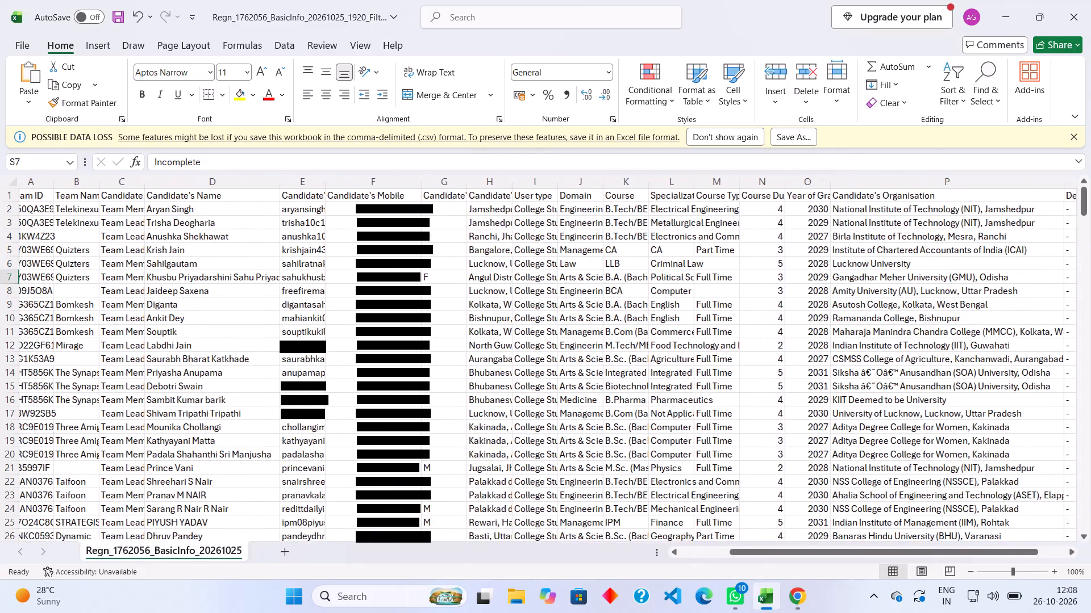
scroll(454, 289, "right", 1)
left_click(233, 280)
scroll(233, 280, "right", 1)
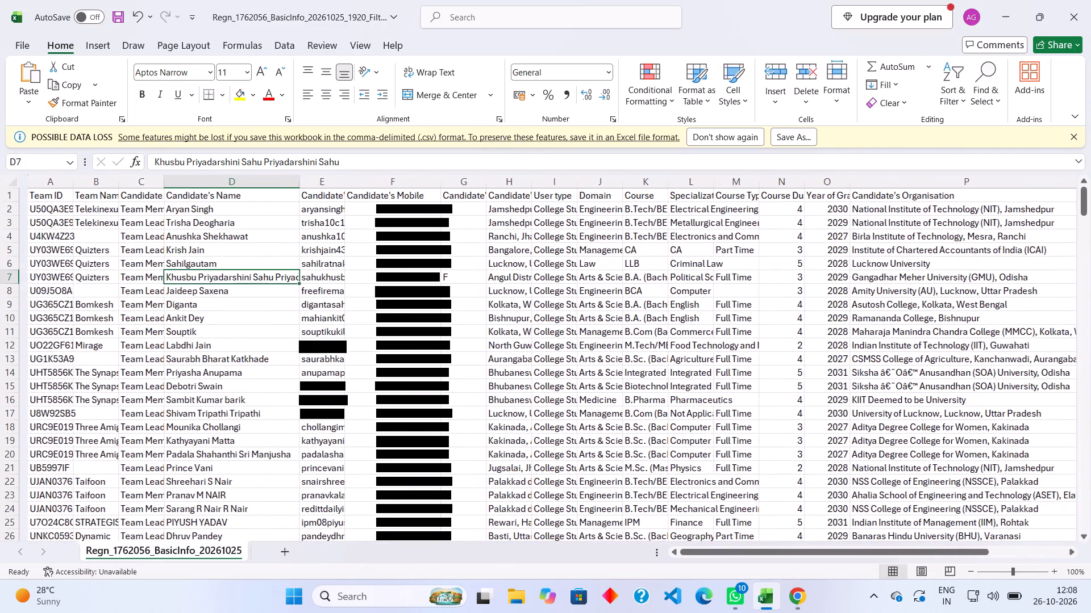
scroll(233, 280, "right", 1)
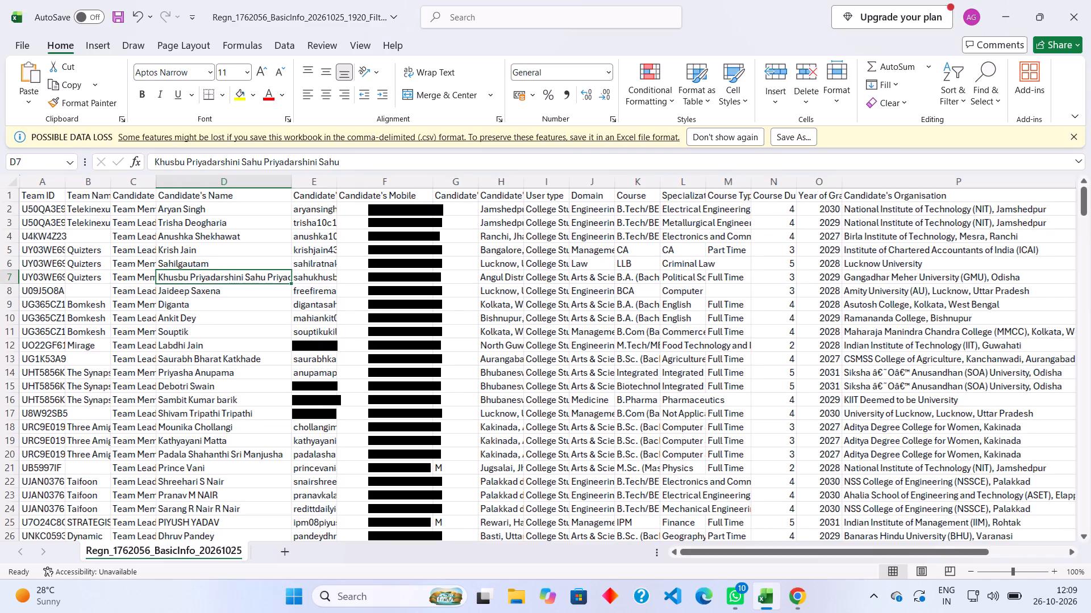
scroll(898, 278, "left", 2)
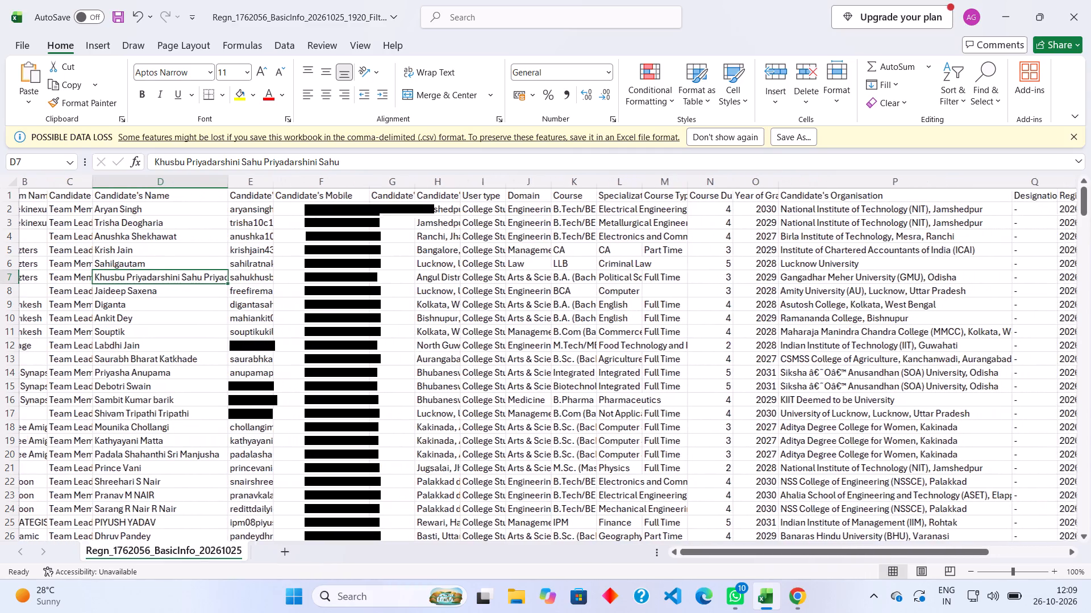
scroll(898, 278, "left", 1)
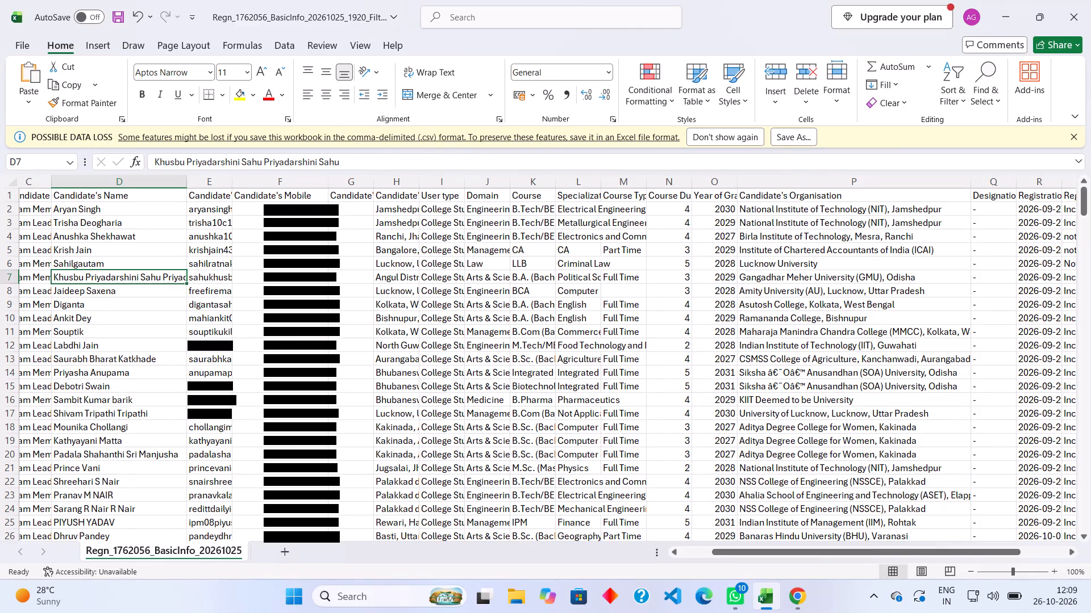
scroll(738, 304, "left", 1)
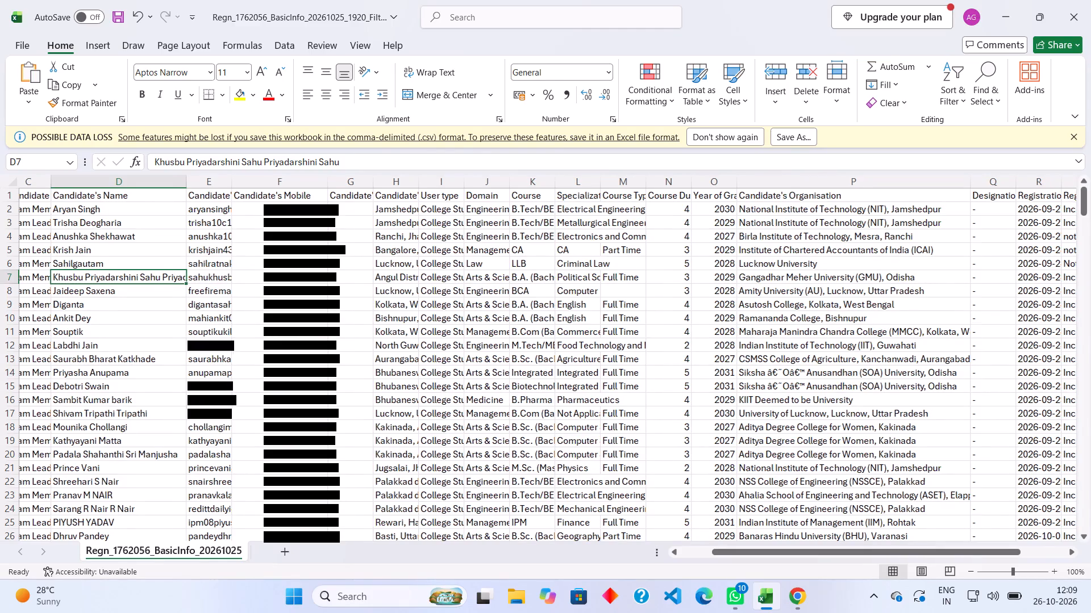
scroll(738, 304, "left", 1)
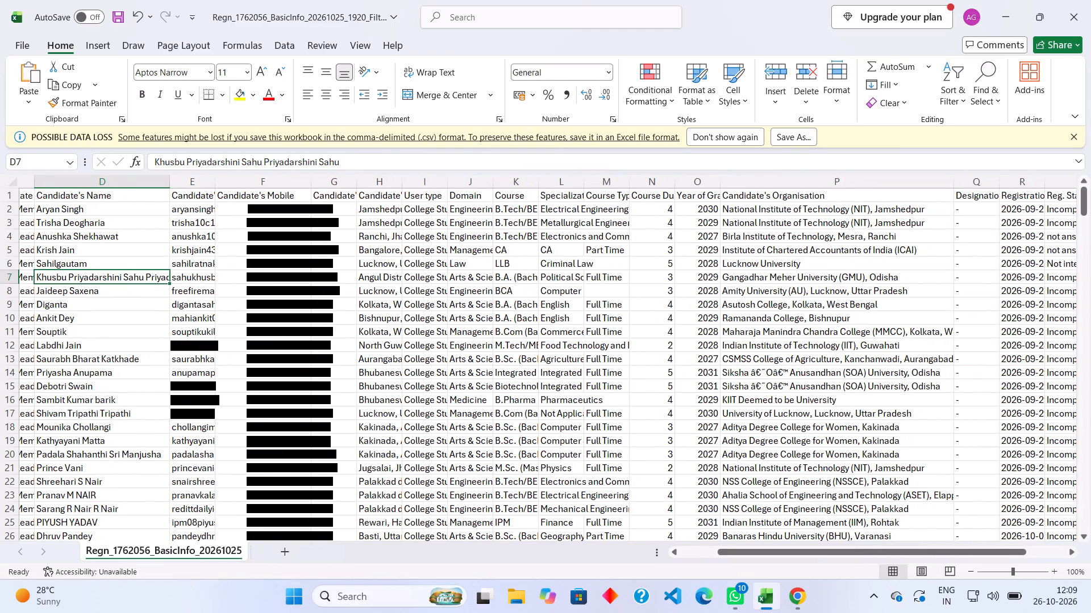
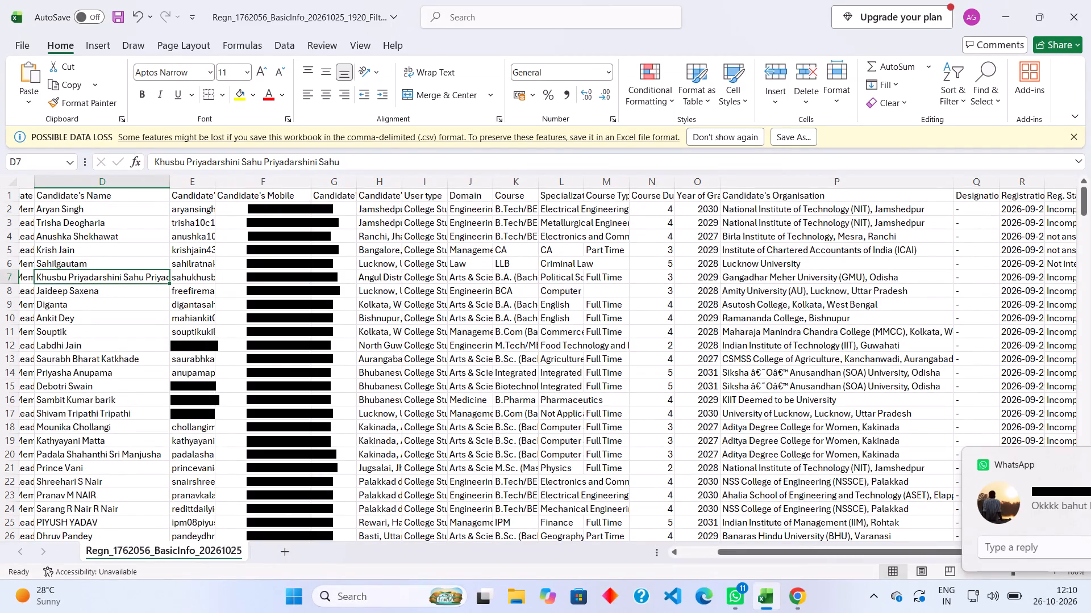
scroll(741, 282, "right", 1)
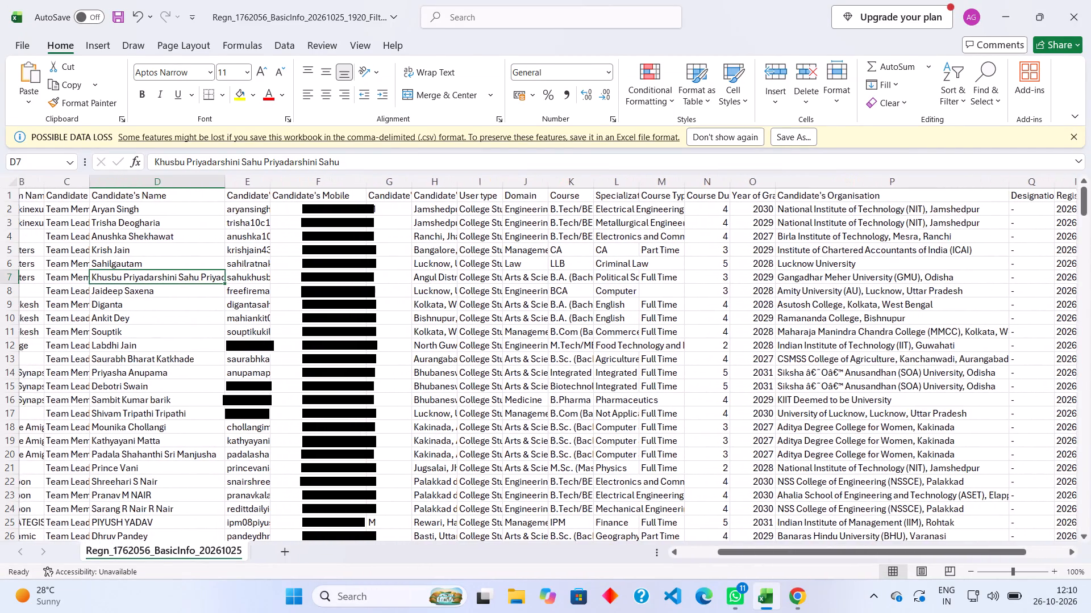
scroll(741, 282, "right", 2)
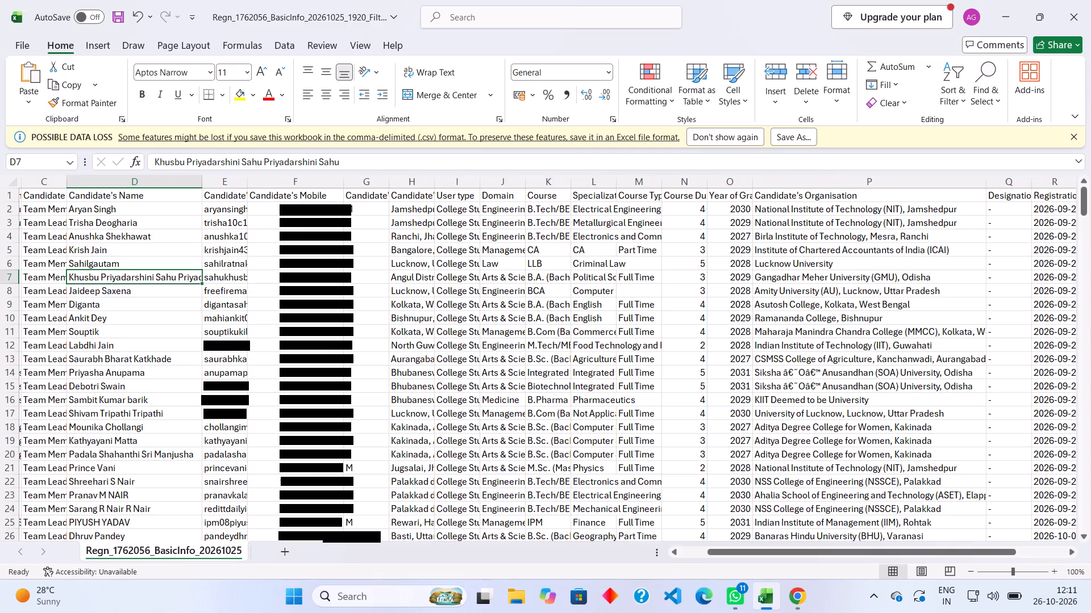
Replace the row 7 candidate's Reg. Status with Completed.
scroll(846, 281, "left", 3)
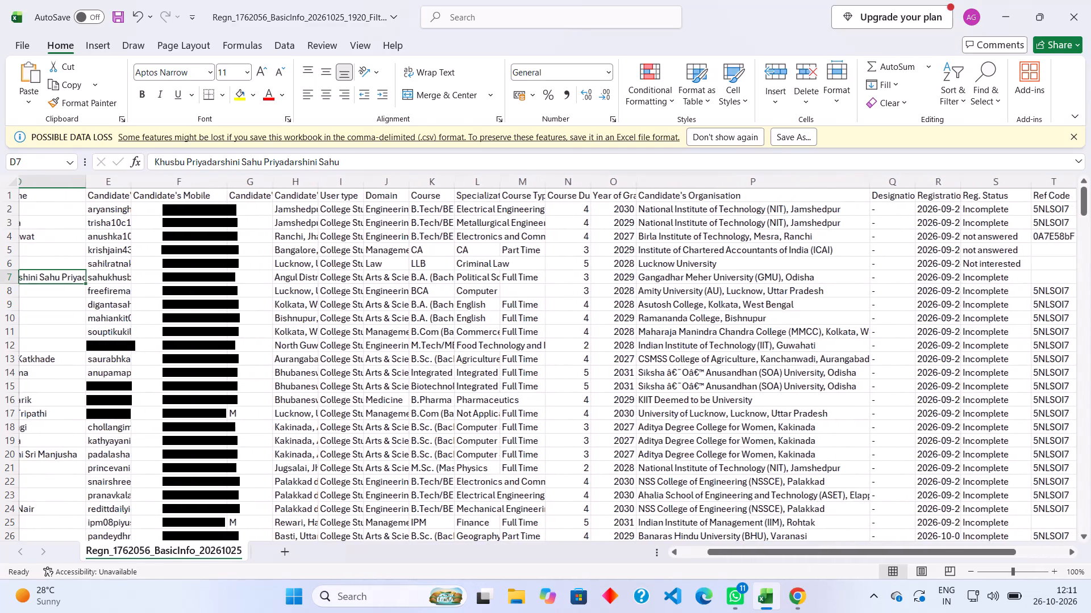
left_click(1010, 274)
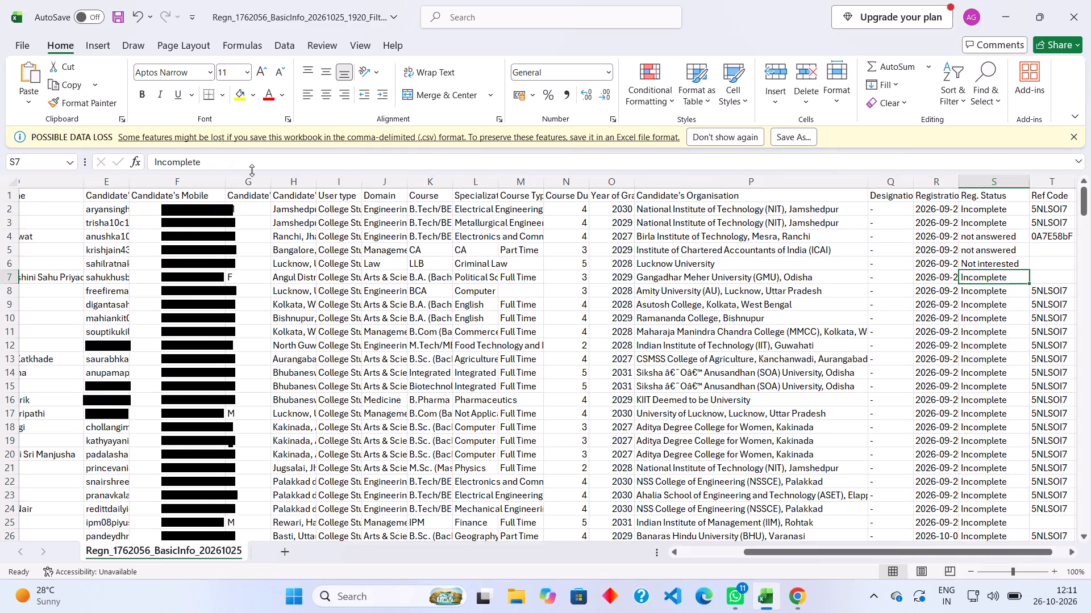
left_click_drag(214, 163, 153, 162)
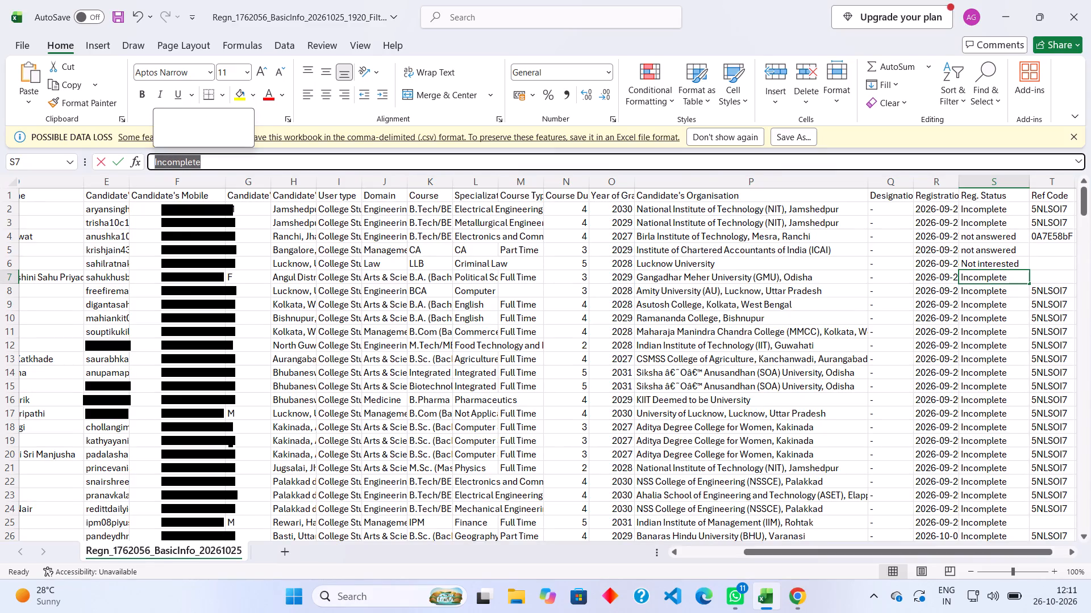
type("Completed")
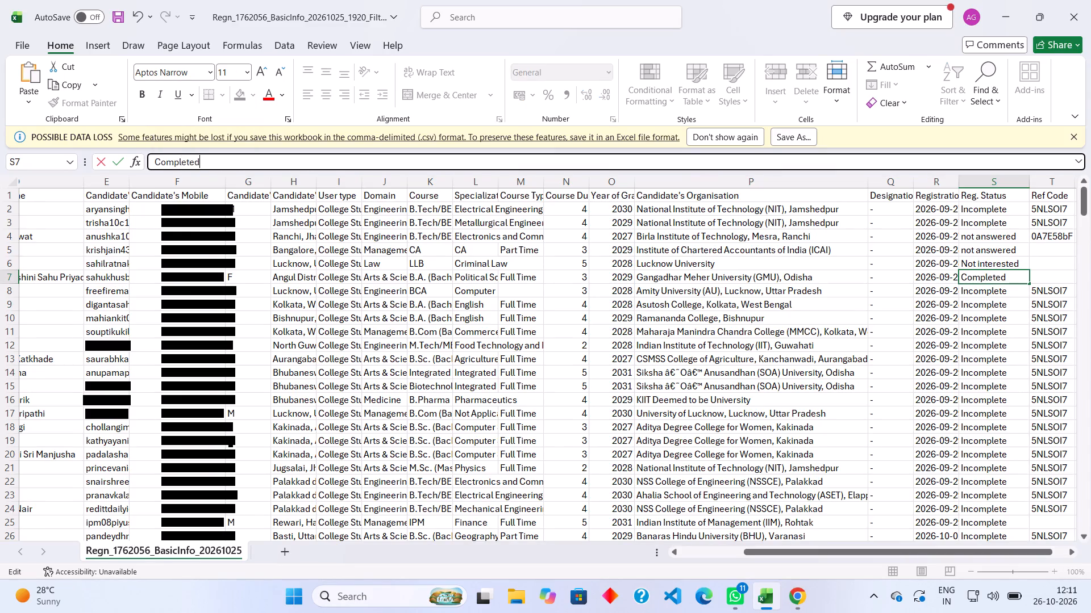
key("space")
left_click(984, 295)
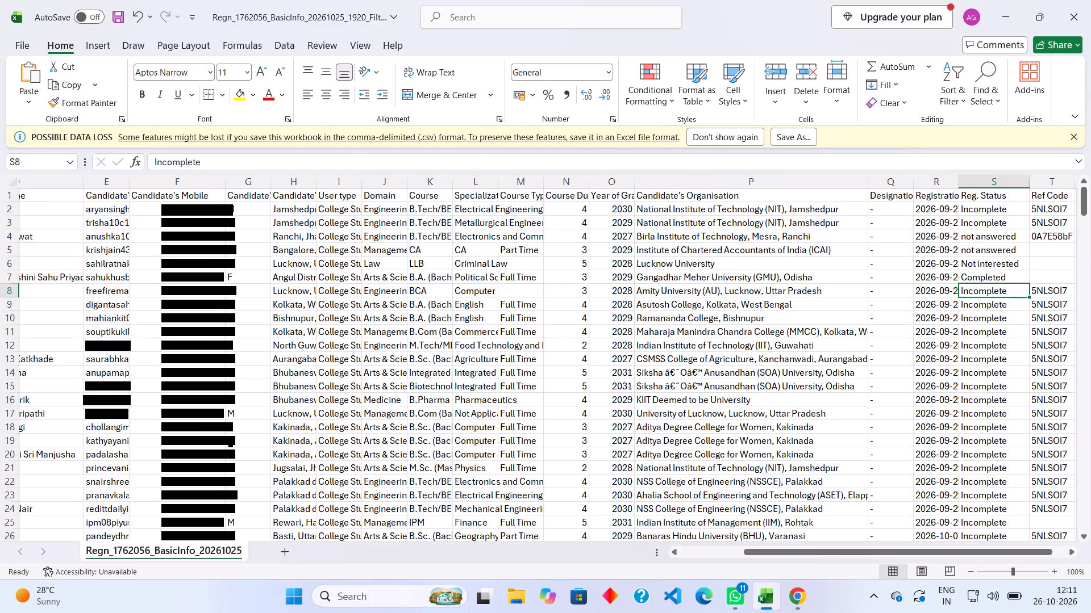
Check the row 8 candidate's name and mobile number, and set that candidate's Reg. Status to Completed.
scroll(393, 301, "right", 1)
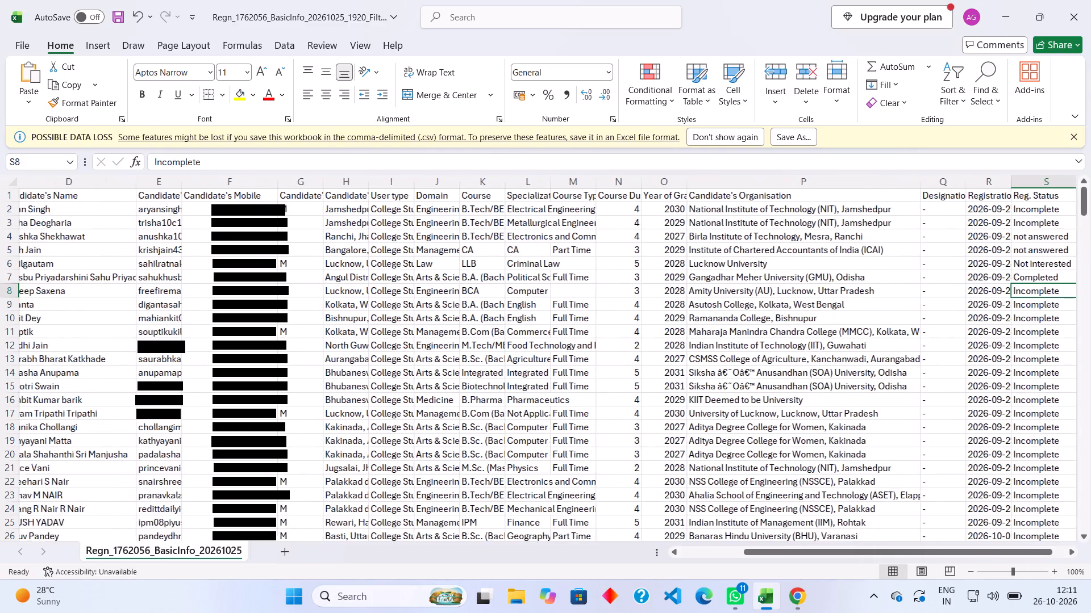
scroll(393, 301, "right", 1)
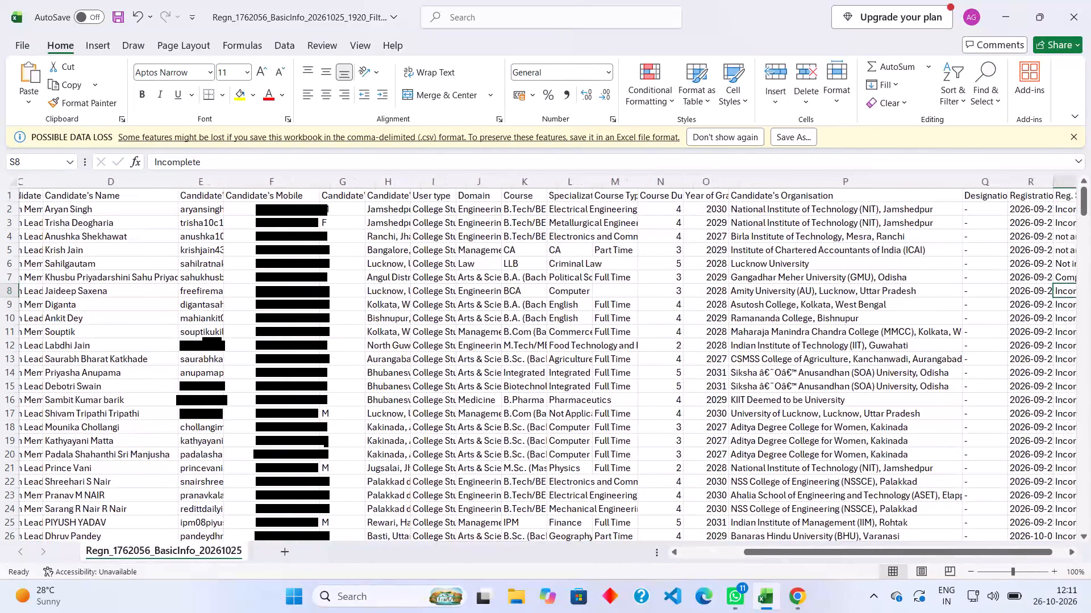
scroll(393, 301, "right", 1)
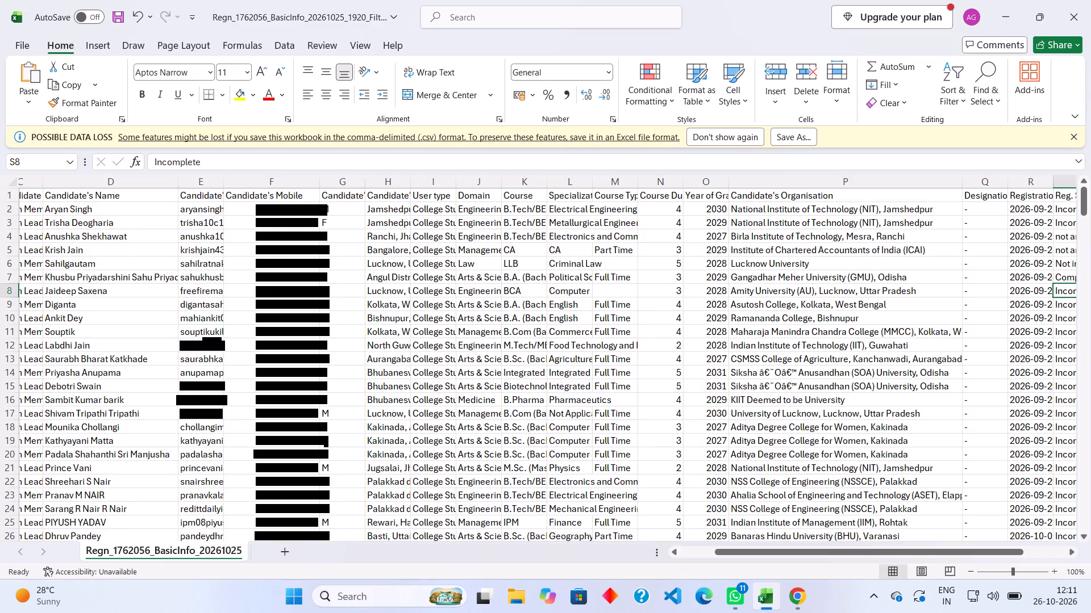
left_click(286, 293)
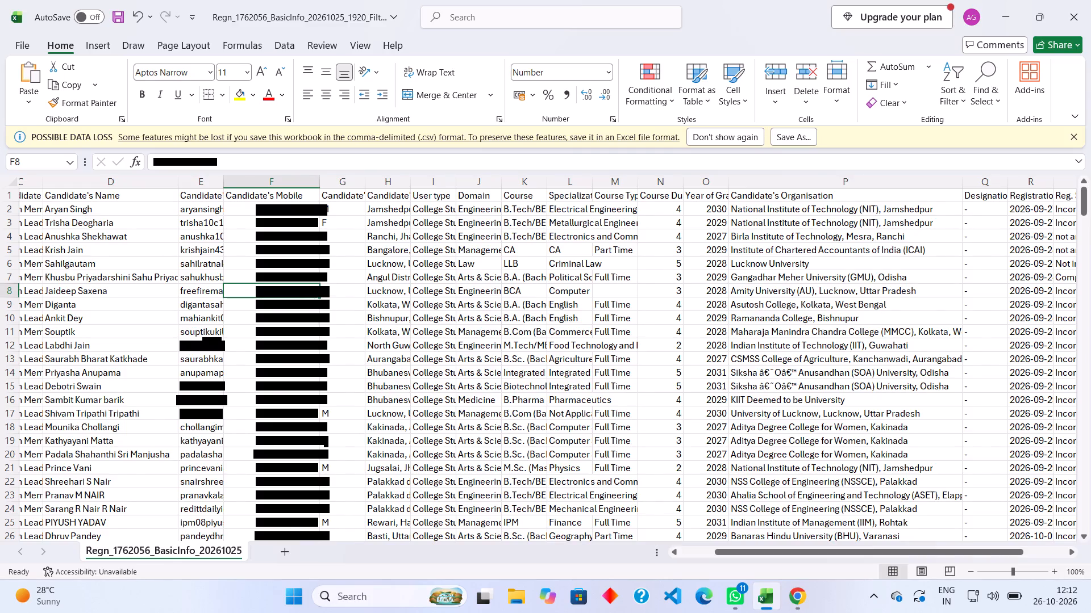
scroll(843, 302, "left", 2)
left_click(961, 291)
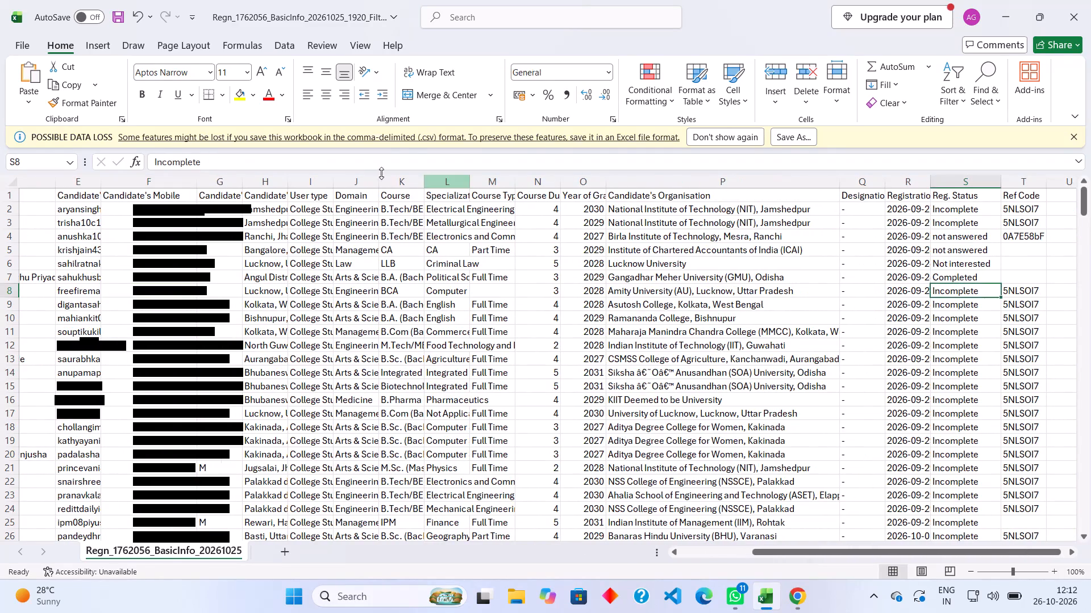
left_click_drag(199, 161, 150, 162)
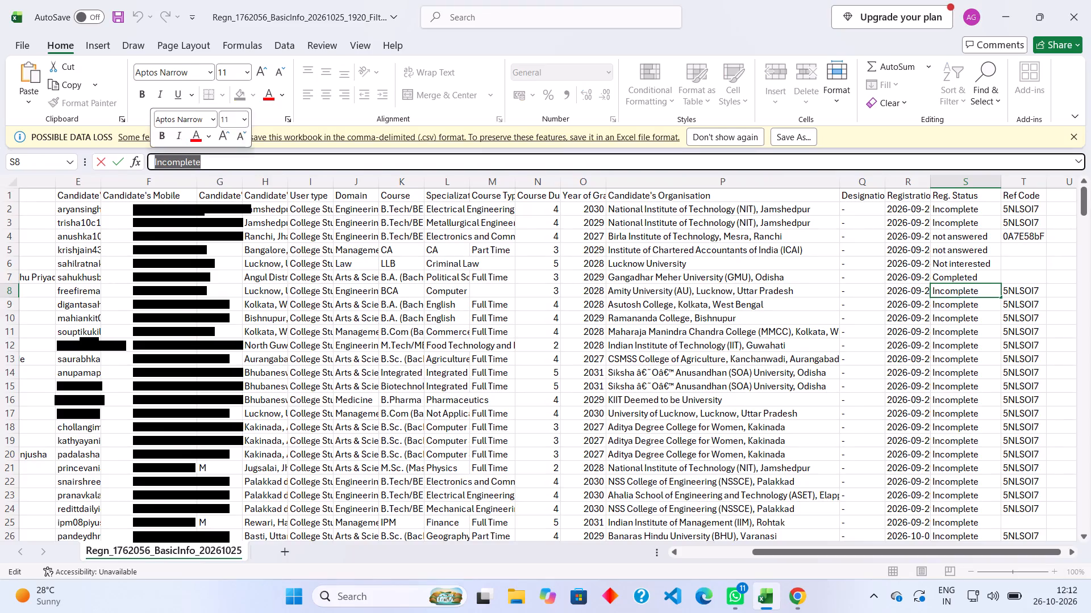
type("Complete")
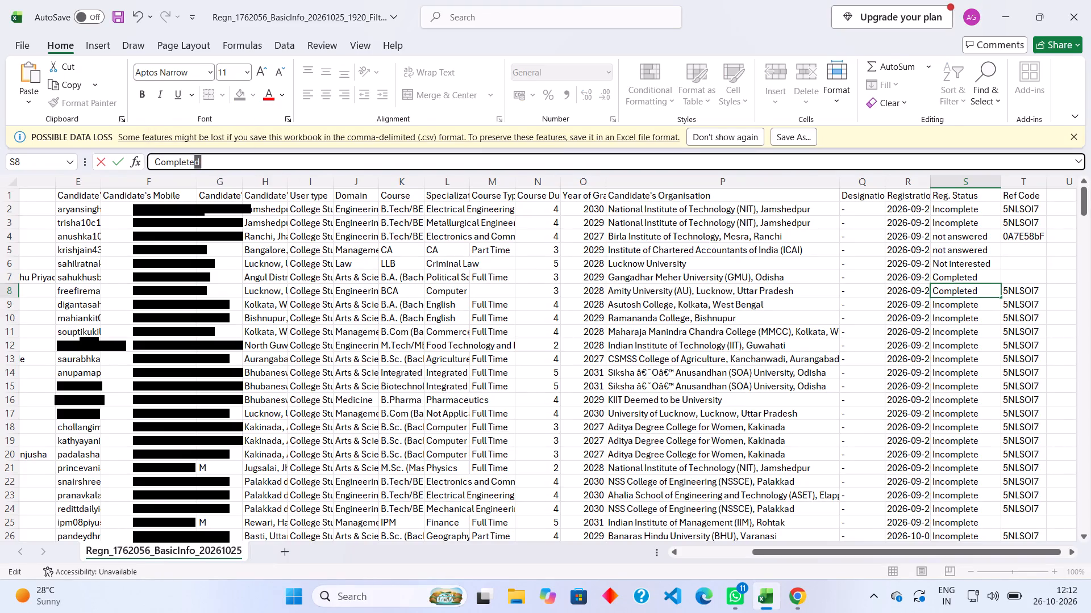
key("d")
left_click(951, 306)
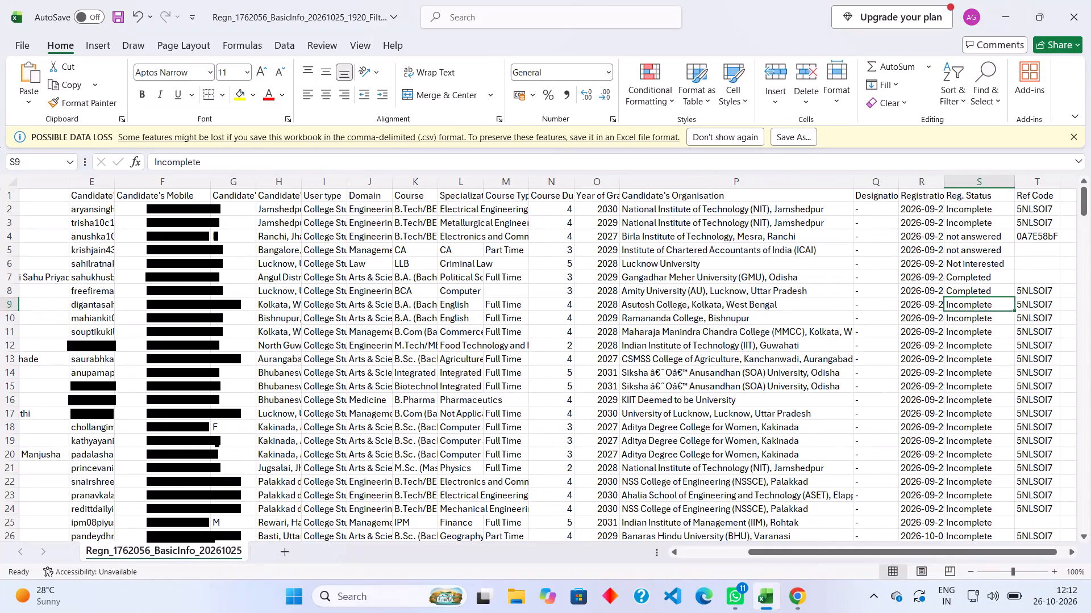
Check the row 9 candidate's name and mobile number, and set that candidate's Reg. Status to Completed.
scroll(719, 317, "right", 1)
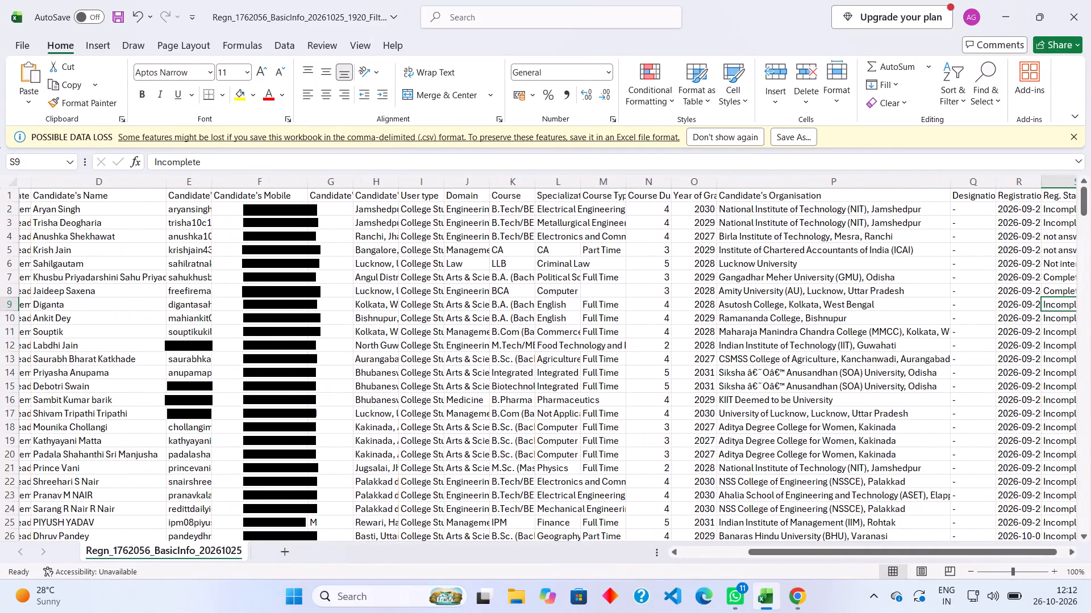
scroll(719, 317, "right", 1)
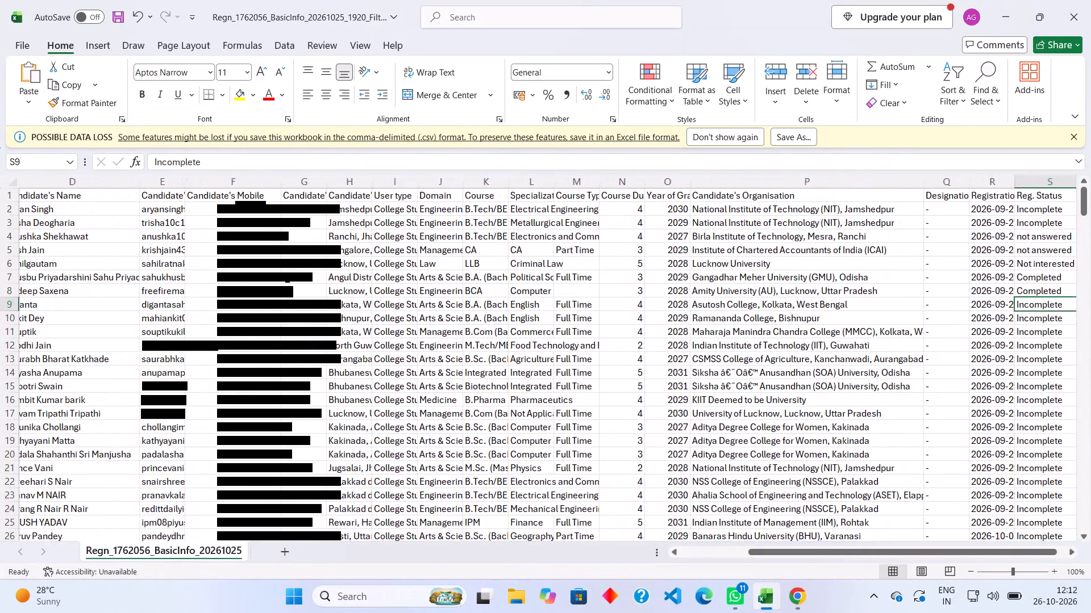
scroll(719, 317, "right", 1)
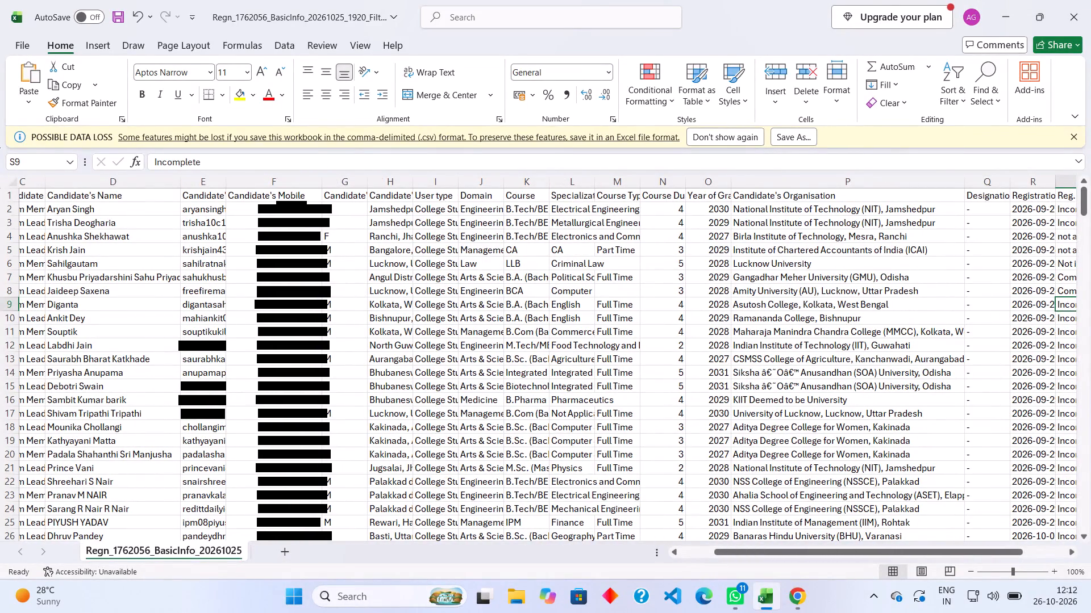
left_click(295, 308)
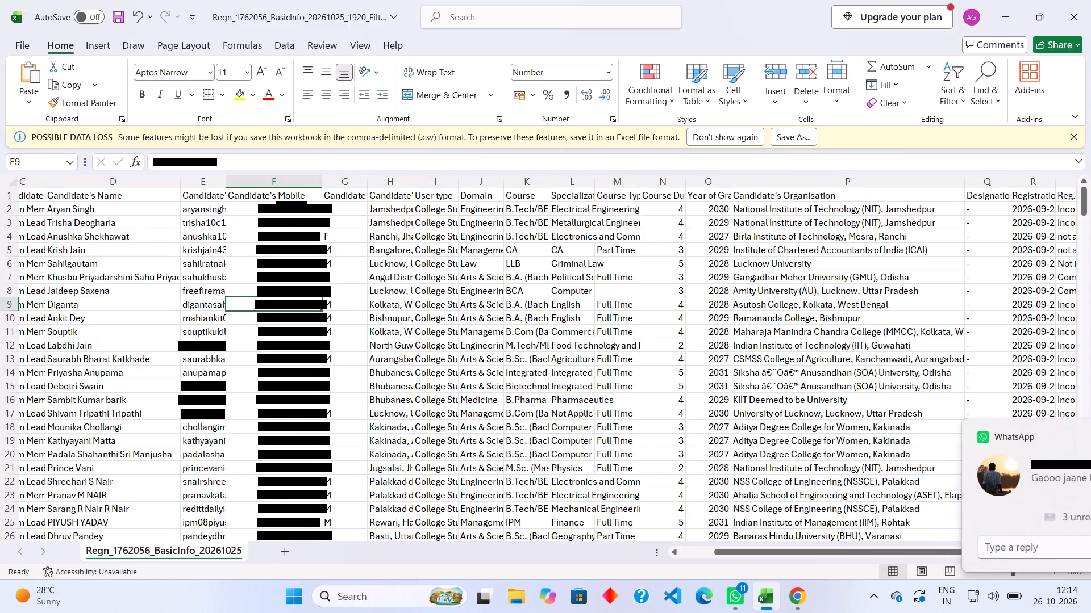
scroll(1011, 310, "left", 1)
left_click(998, 308)
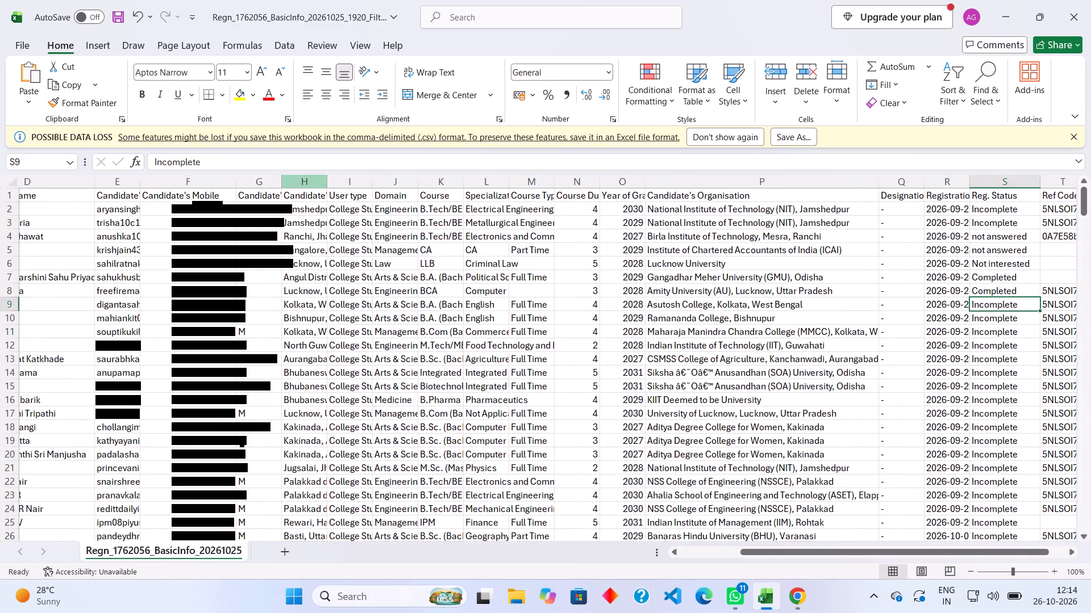
left_click_drag(207, 159, 145, 155)
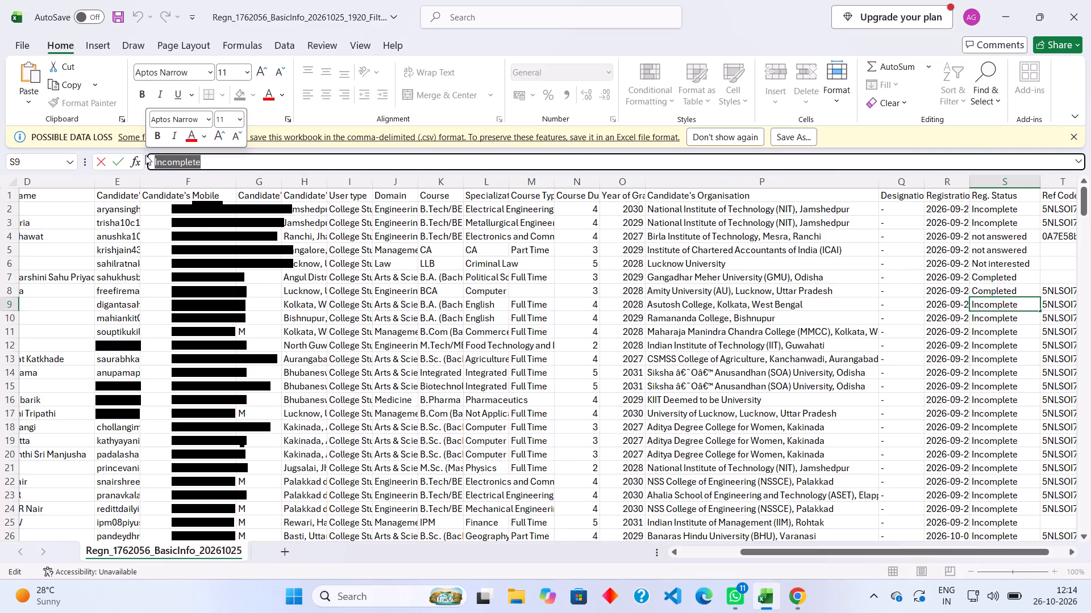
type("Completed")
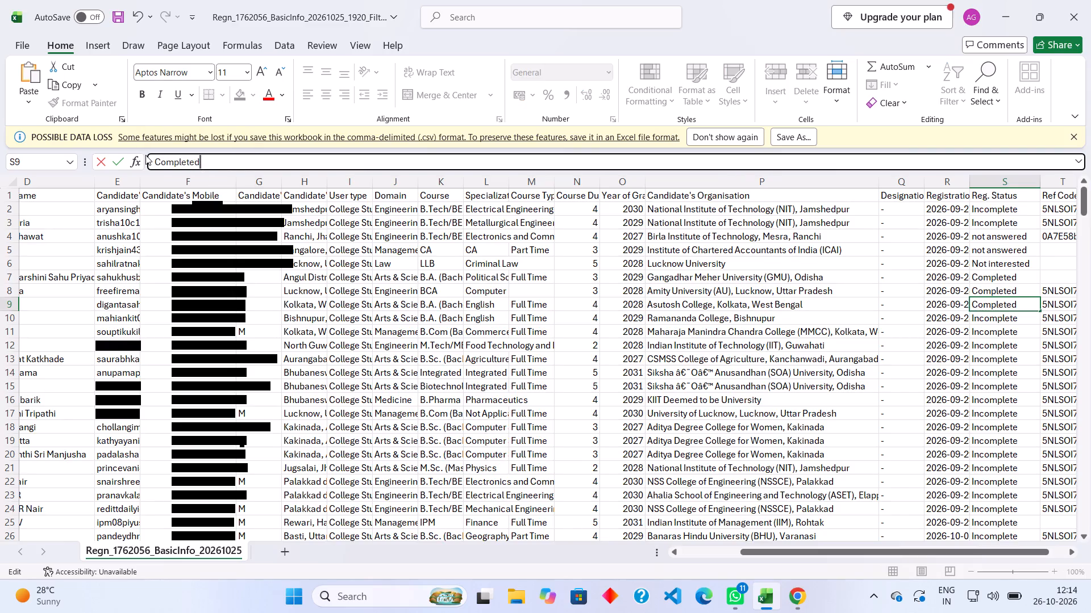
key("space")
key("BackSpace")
left_click(990, 318)
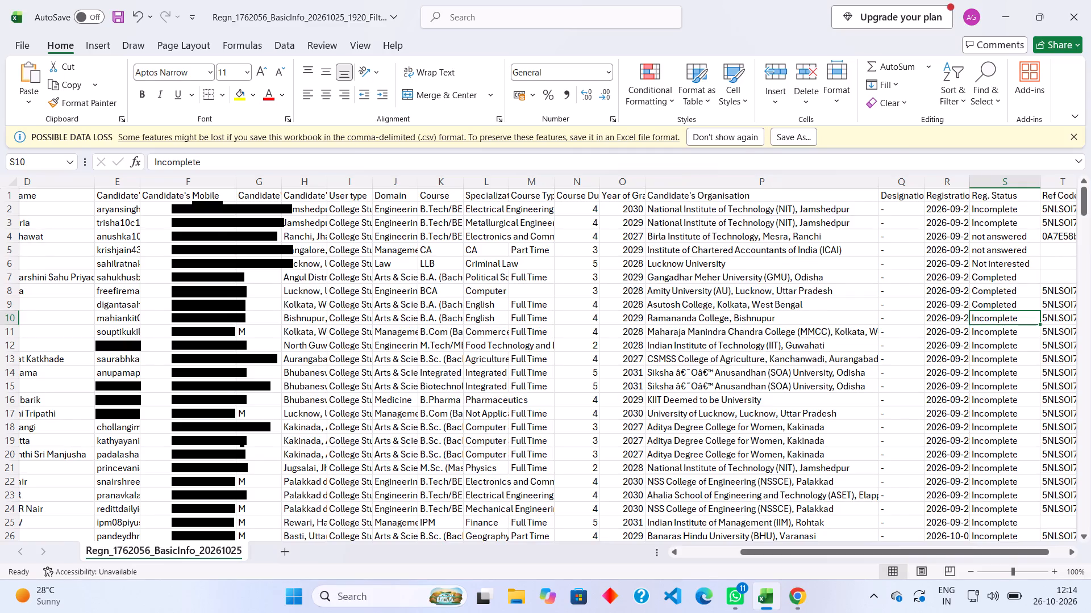
Look up the row 10 candidate's name and mobile number.
scroll(1006, 315, "right", 2)
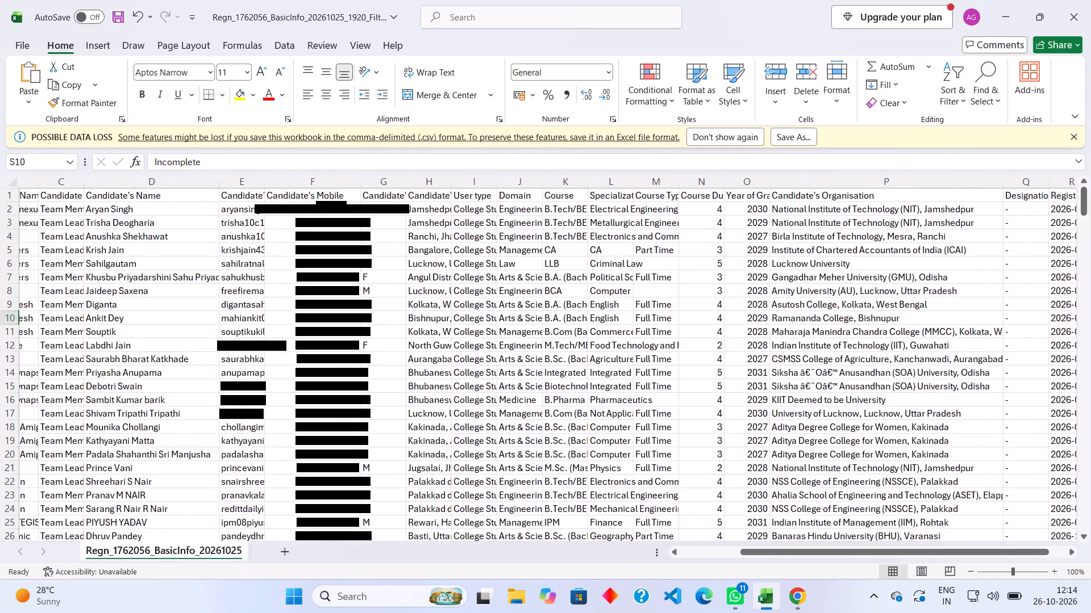
scroll(1006, 315, "right", 1)
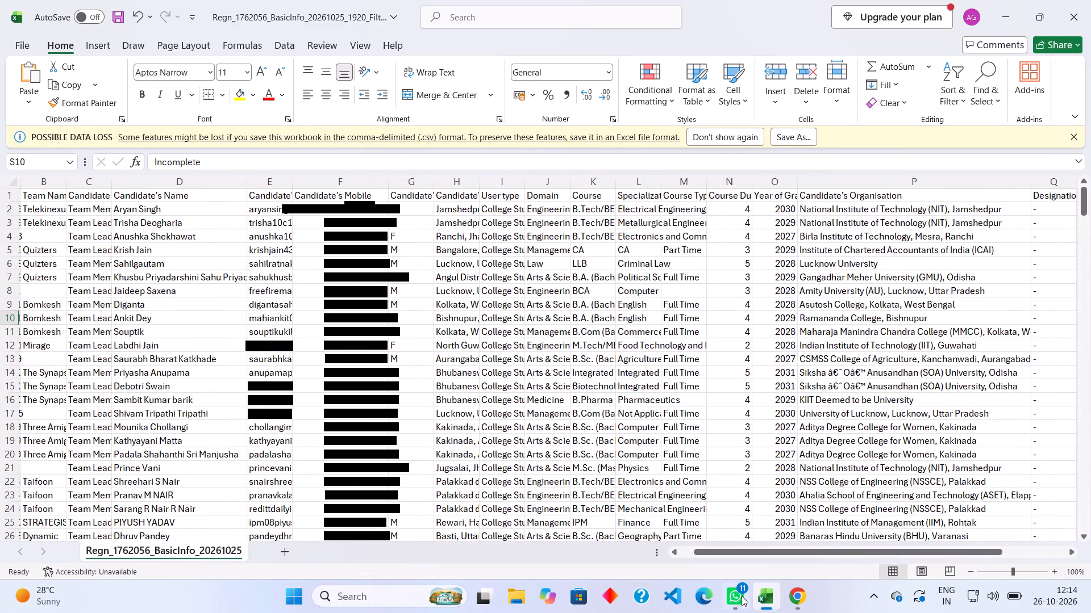
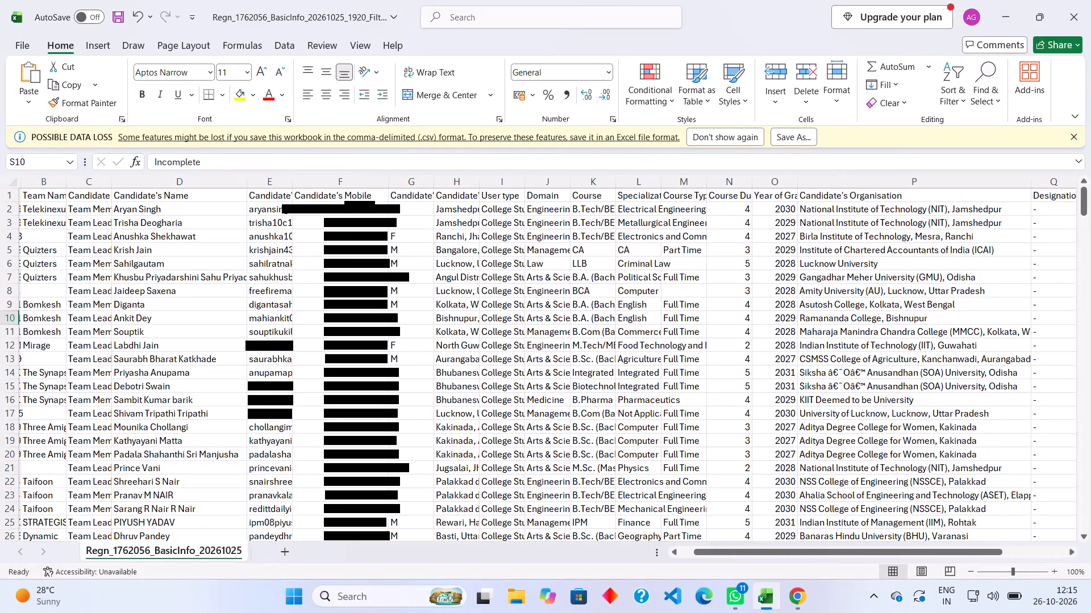
Look up the row 2 candidate's name and mobile number.
left_click(160, 207)
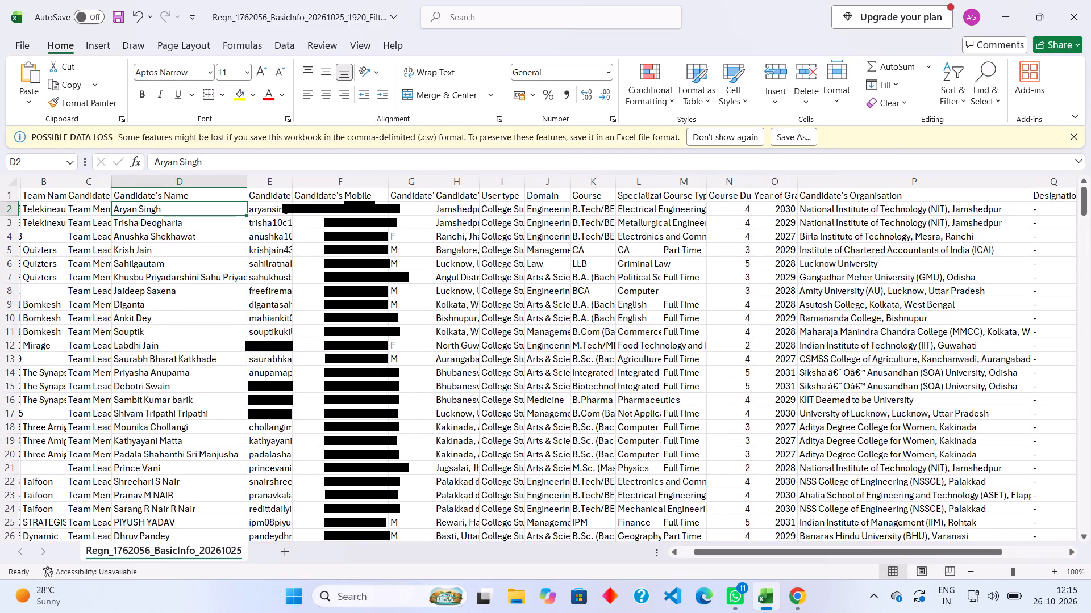
left_click(355, 210)
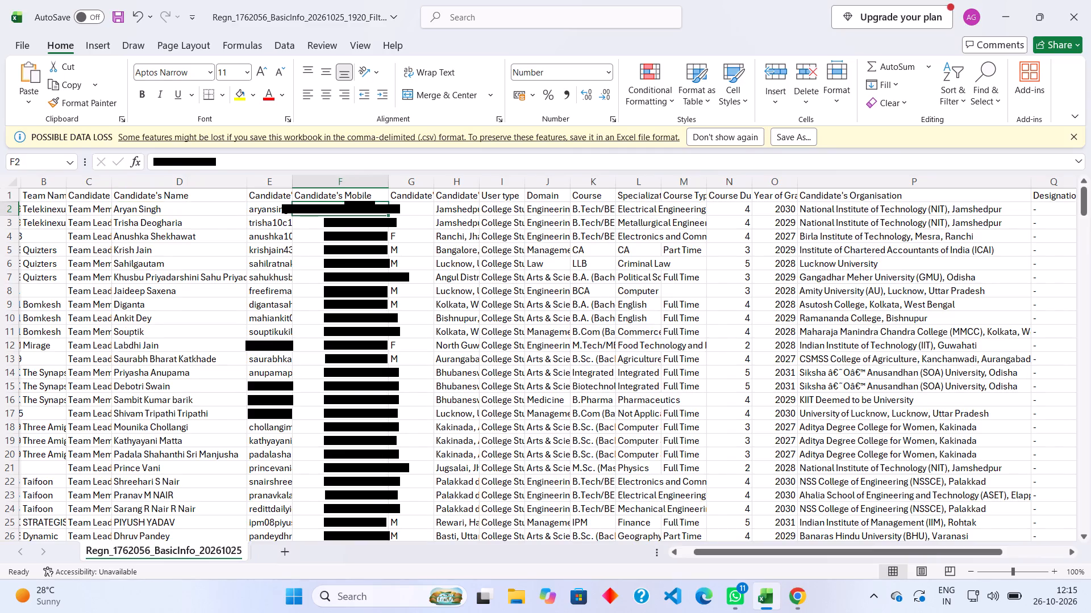
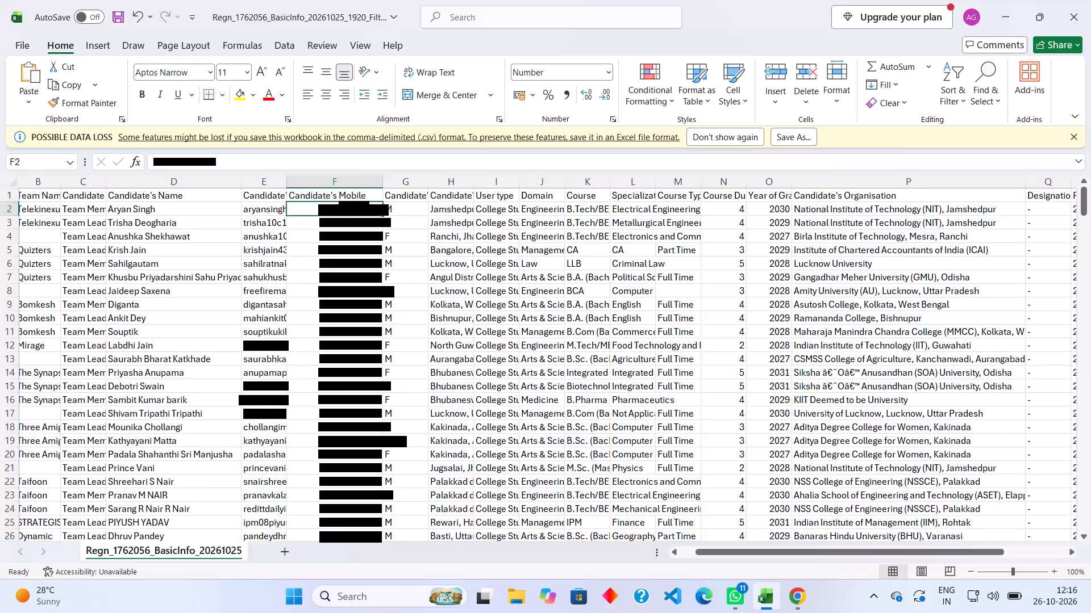
Set the Reg. Status of the candidate in row 2 to Completed.
scroll(1010, 229, "left", 2)
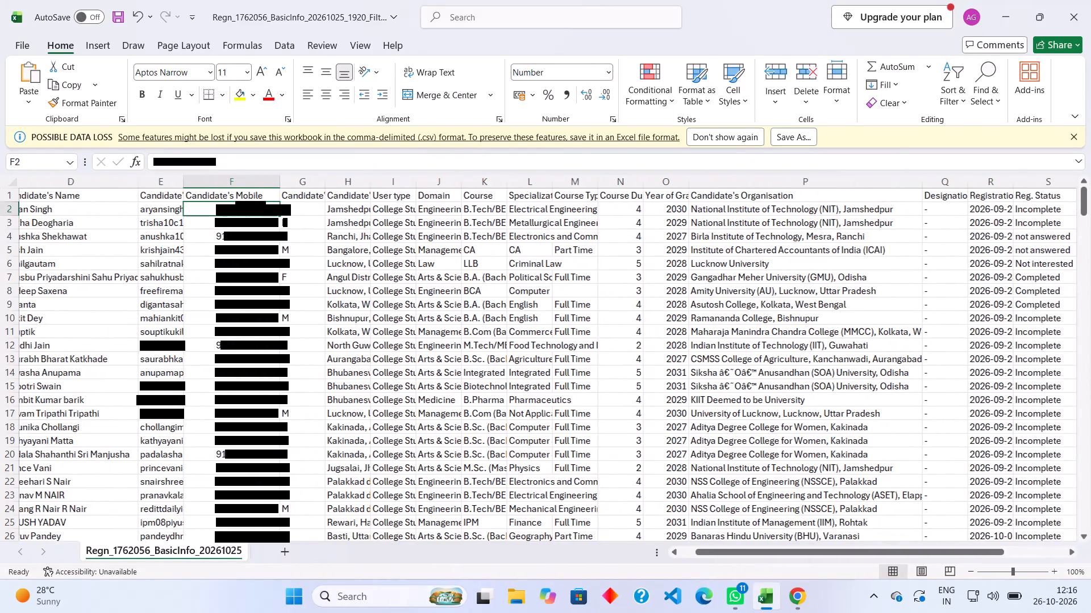
scroll(1010, 229, "left", 1)
left_click(1022, 208)
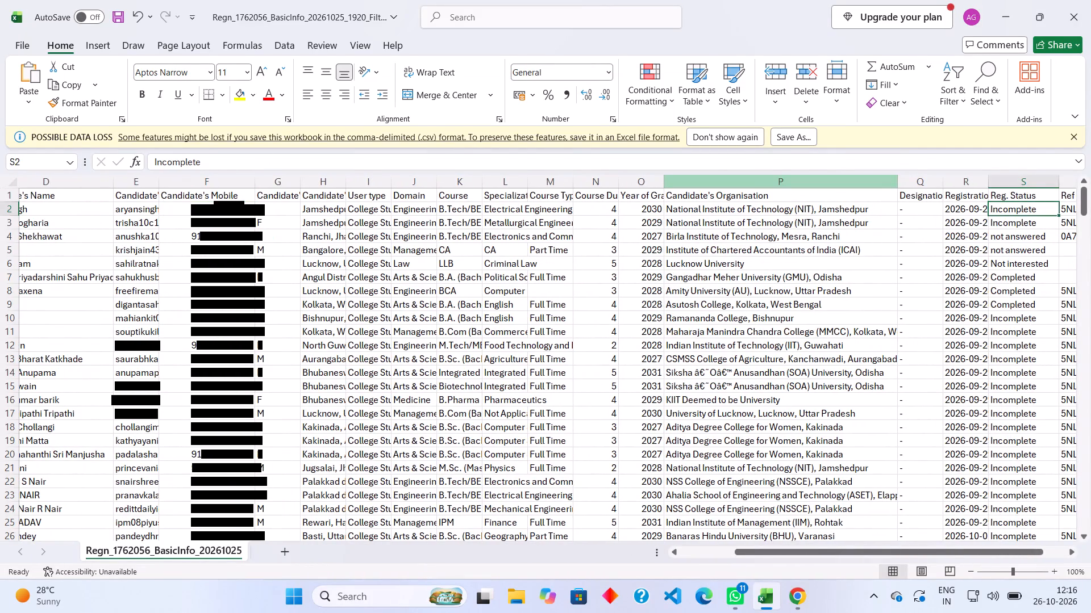
left_click_drag(214, 158, 153, 161)
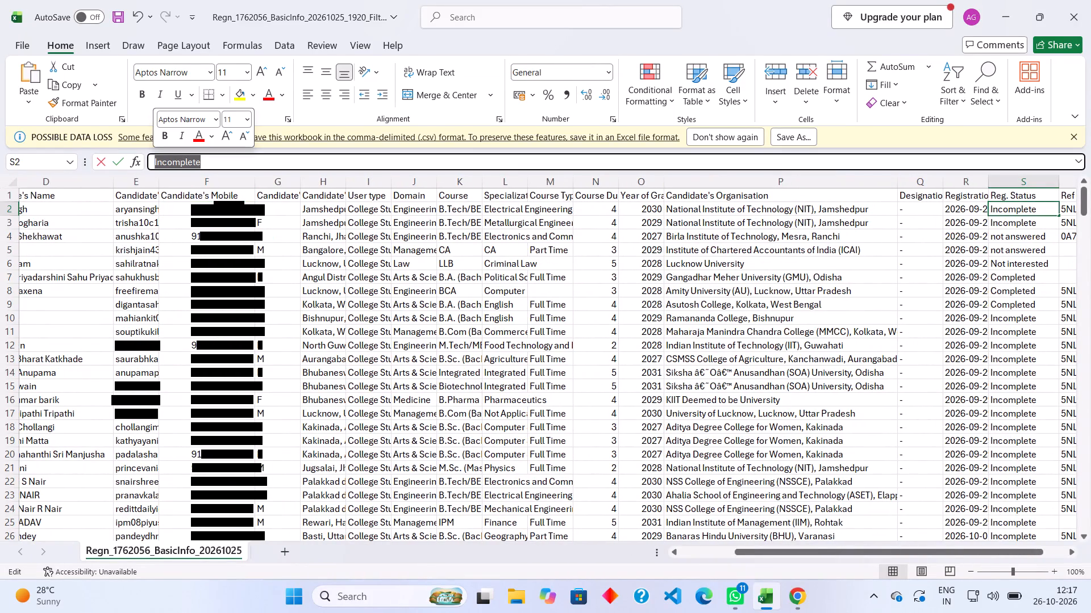
type("Completed")
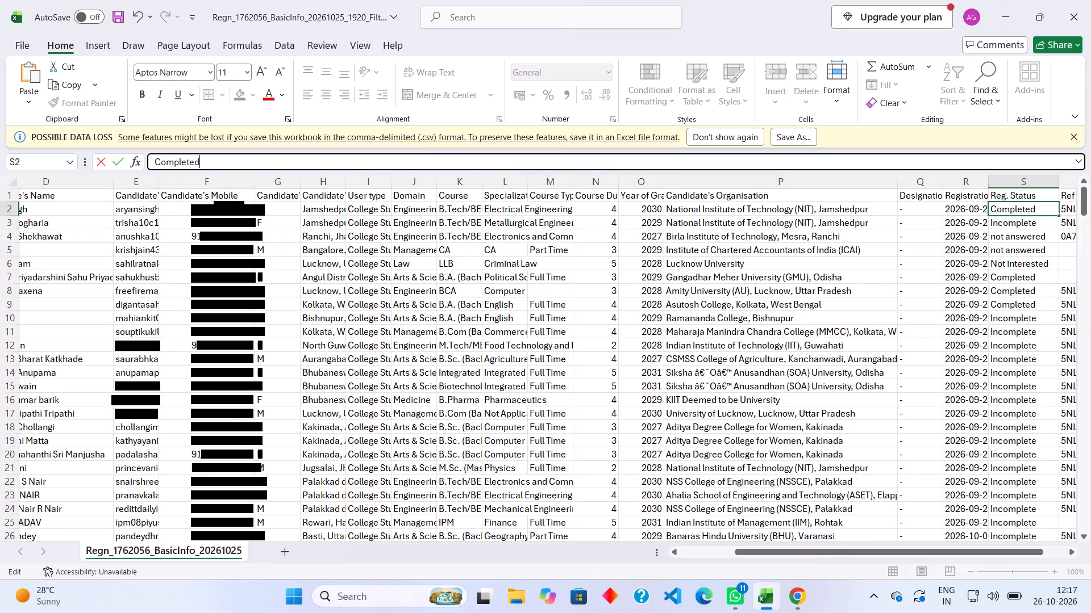
left_click(1019, 224)
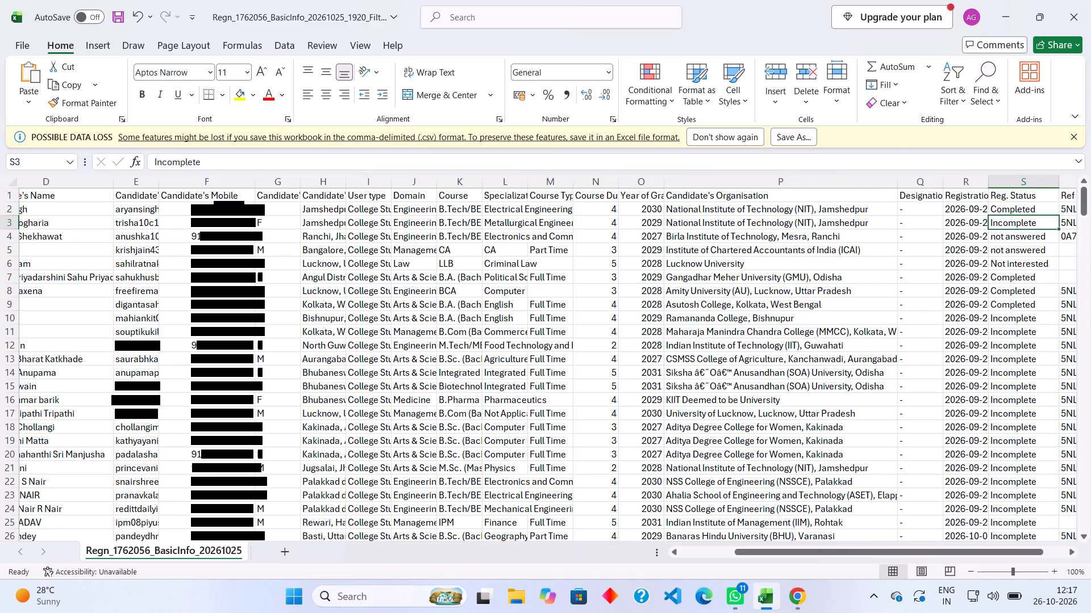
Look up the row 3 candidate's name and mobile number.
scroll(807, 243, "right", 1)
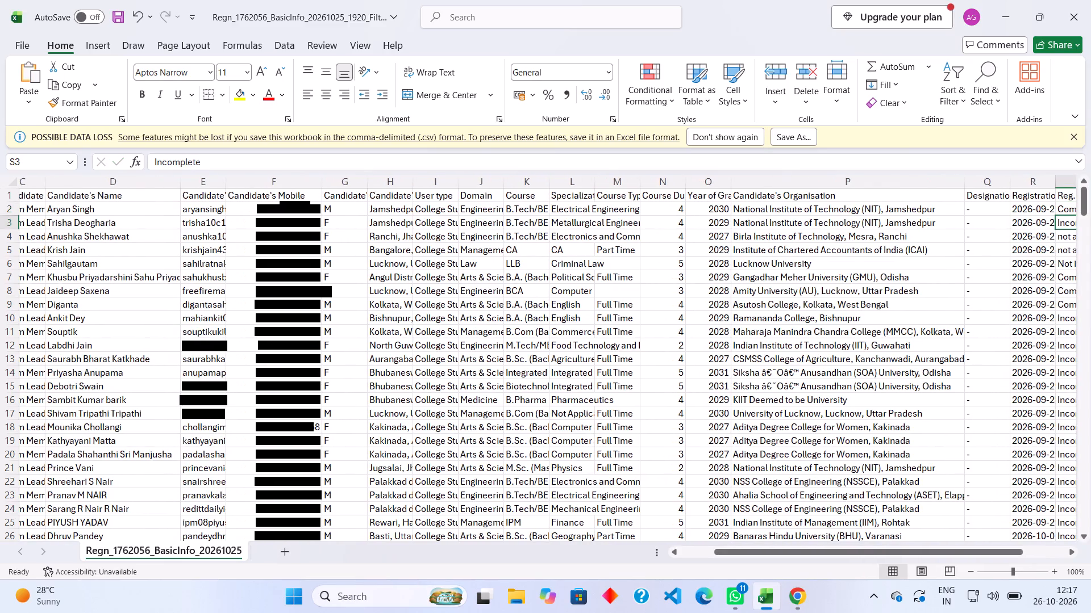
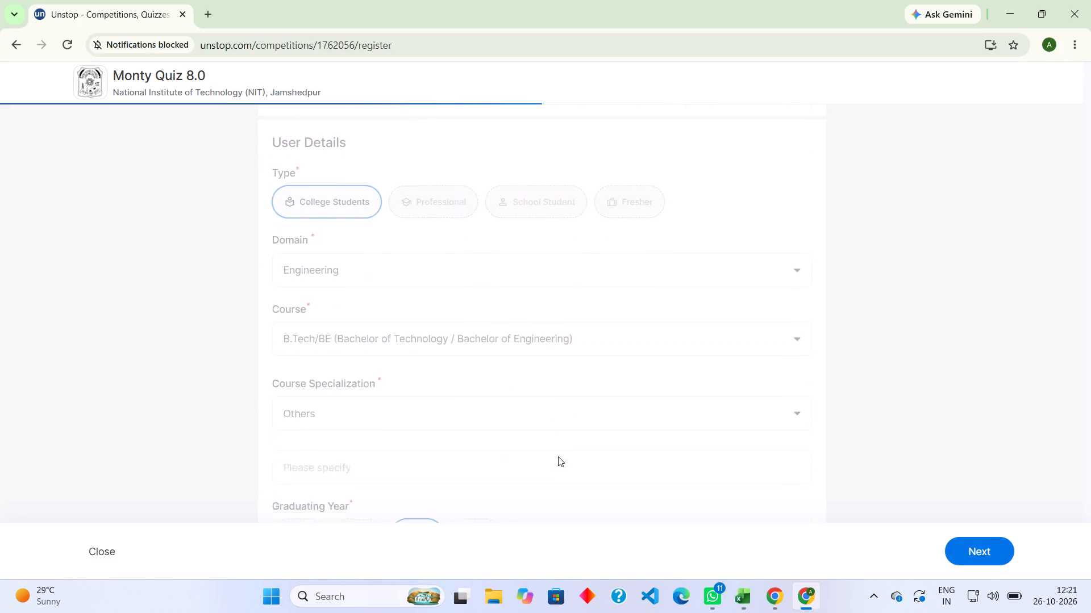
Leave the Monty Quiz 8.0 registration form and close the browser window.
scroll(558, 456, "down", 5)
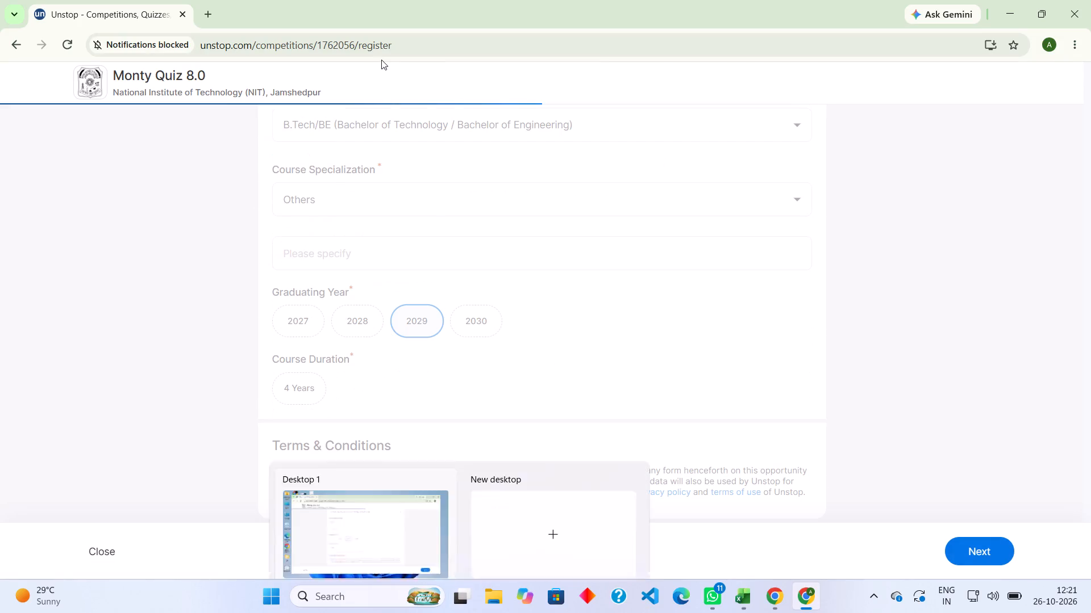
left_click(24, 45)
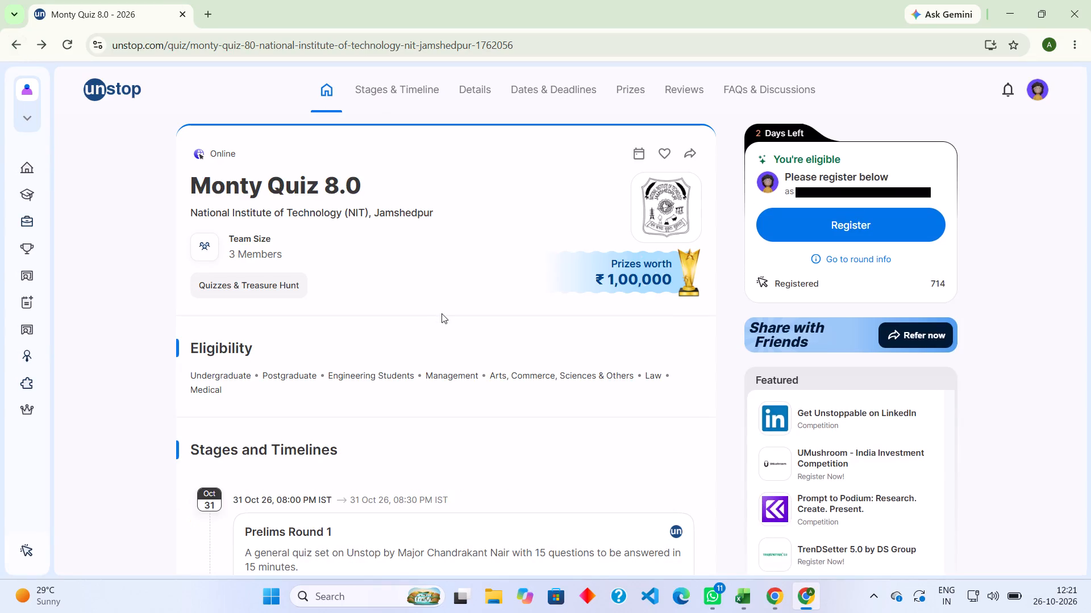
left_click(1081, 20)
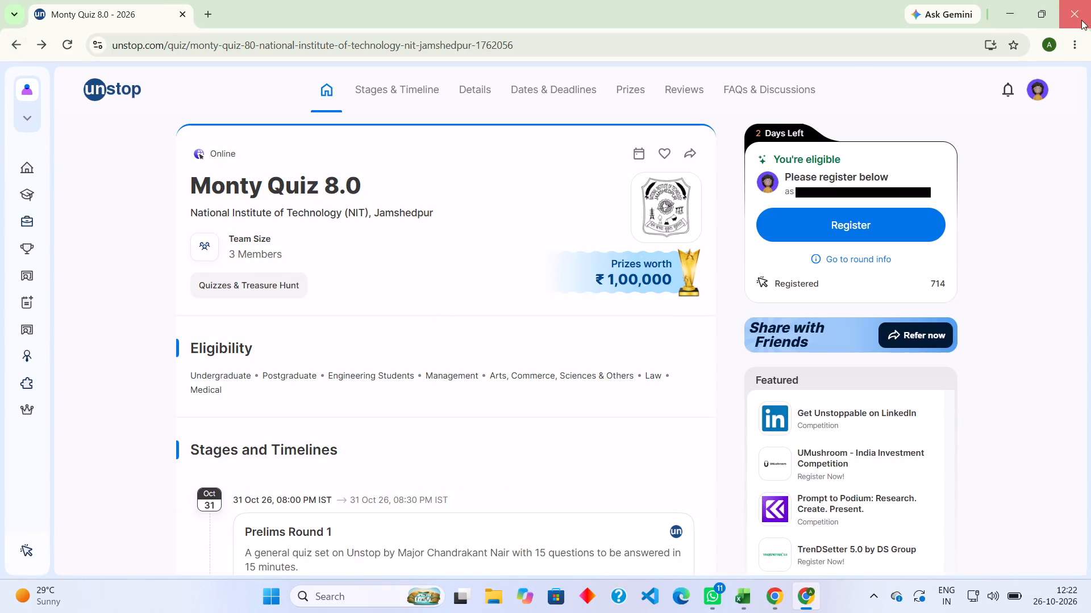
Switch to the registration sheet in Excel and look up the mobile numbers of the candidates in rows 10 and 11.
left_click(769, 597)
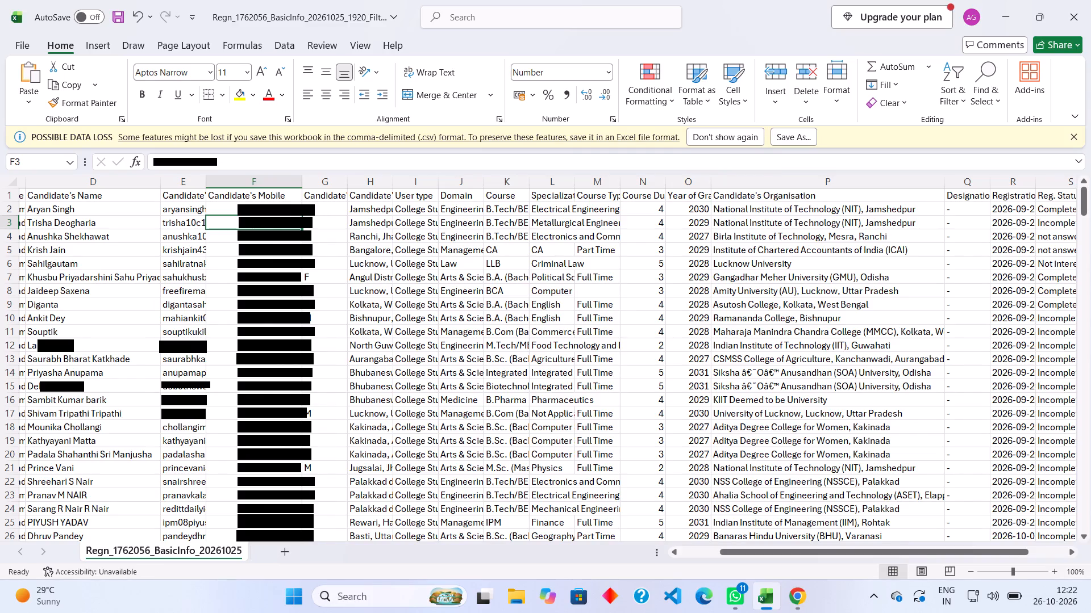
left_click(1068, 310)
left_click(1068, 317)
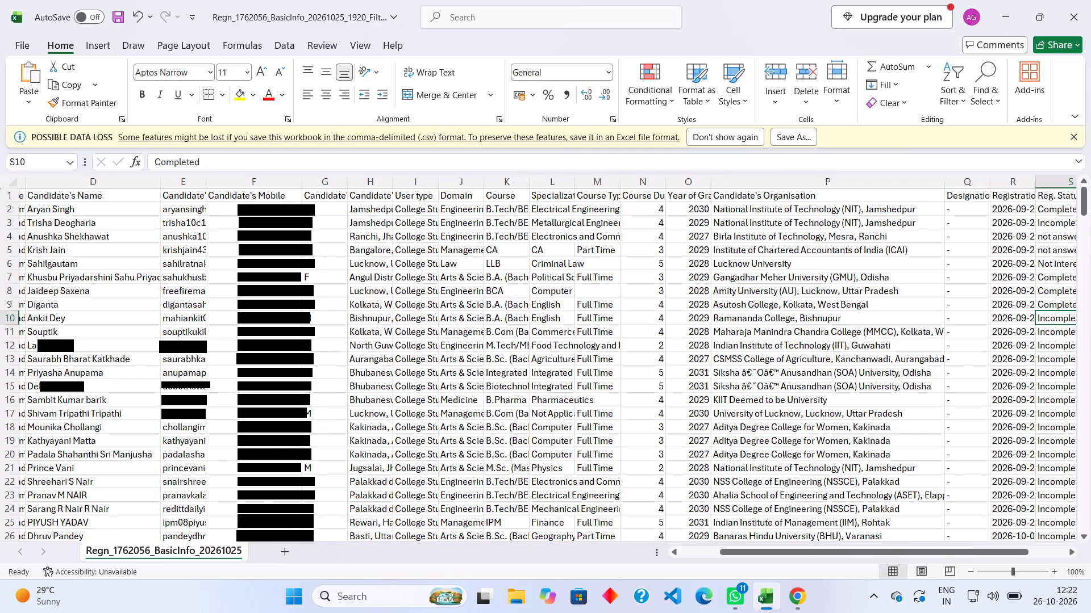
left_click(280, 320)
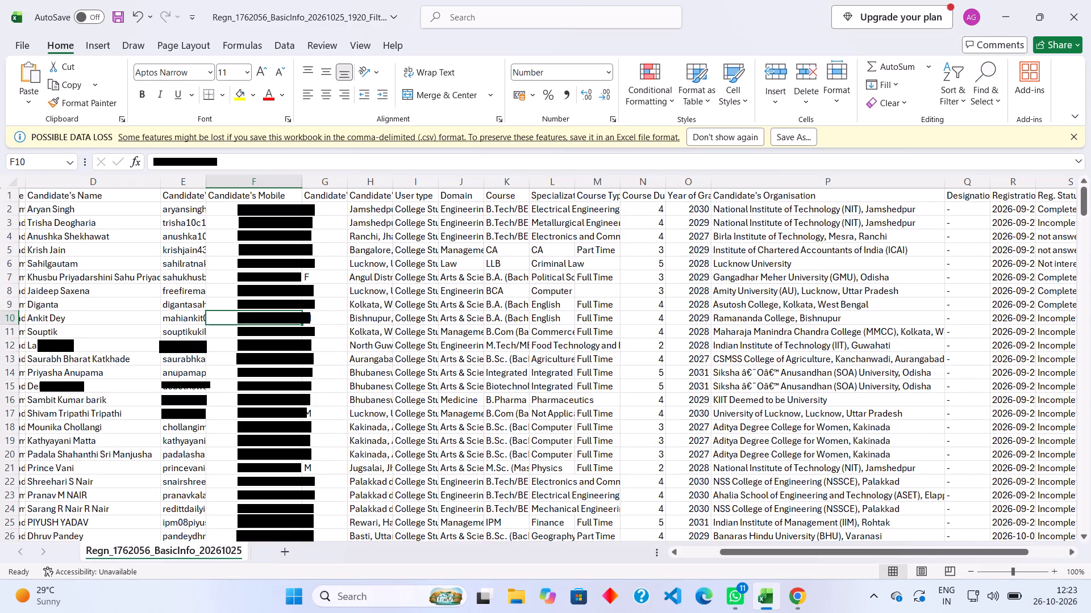
left_click(280, 337)
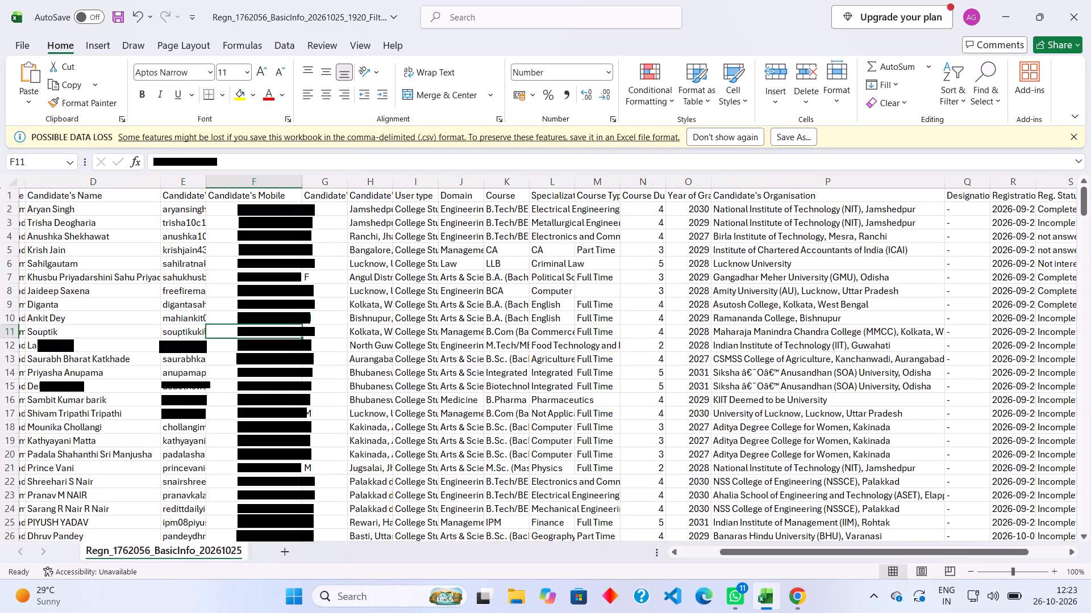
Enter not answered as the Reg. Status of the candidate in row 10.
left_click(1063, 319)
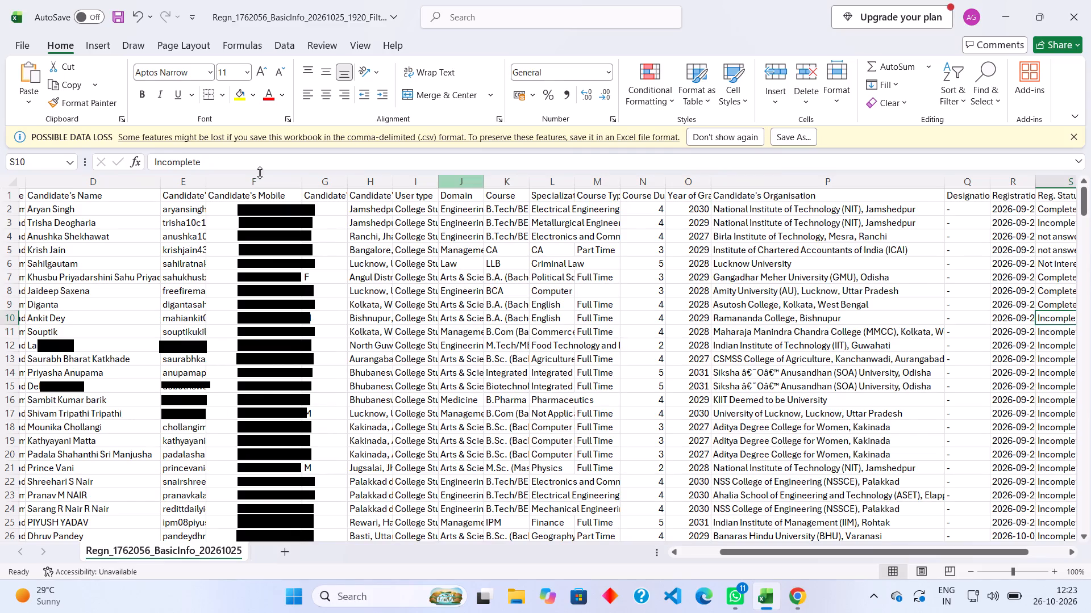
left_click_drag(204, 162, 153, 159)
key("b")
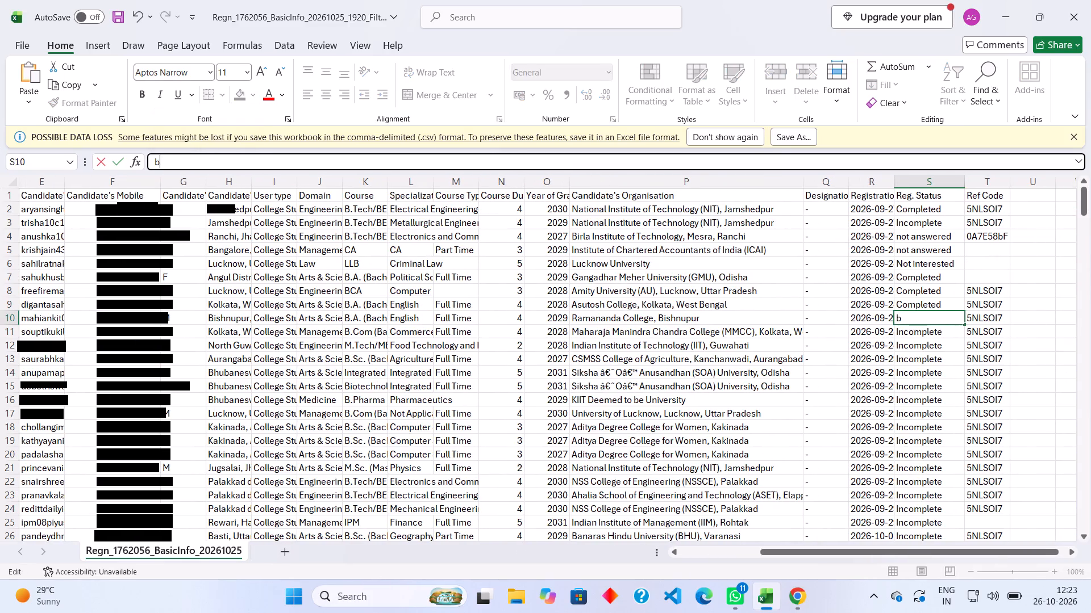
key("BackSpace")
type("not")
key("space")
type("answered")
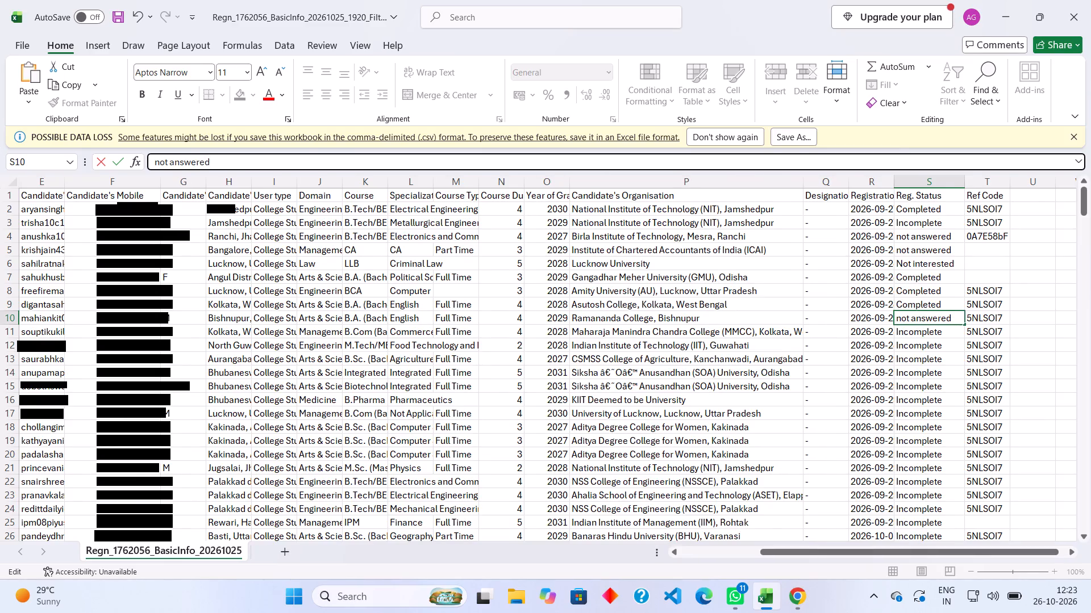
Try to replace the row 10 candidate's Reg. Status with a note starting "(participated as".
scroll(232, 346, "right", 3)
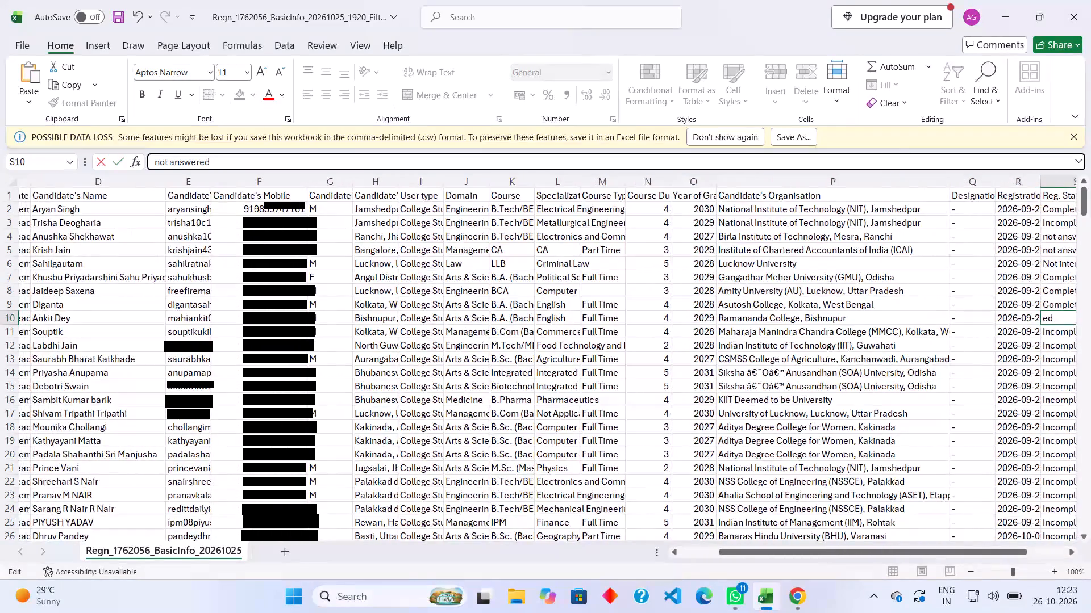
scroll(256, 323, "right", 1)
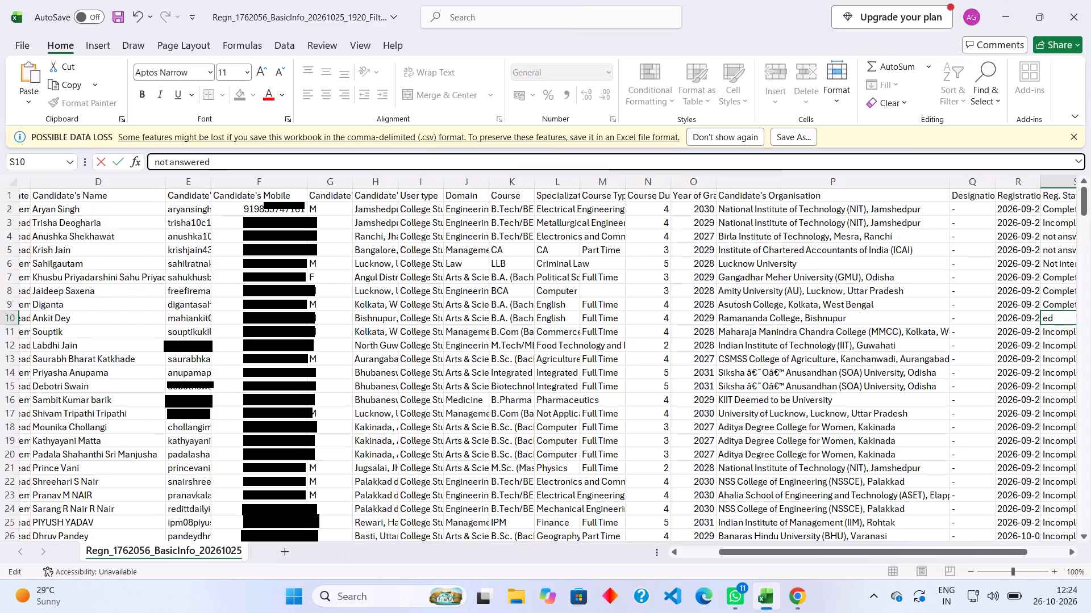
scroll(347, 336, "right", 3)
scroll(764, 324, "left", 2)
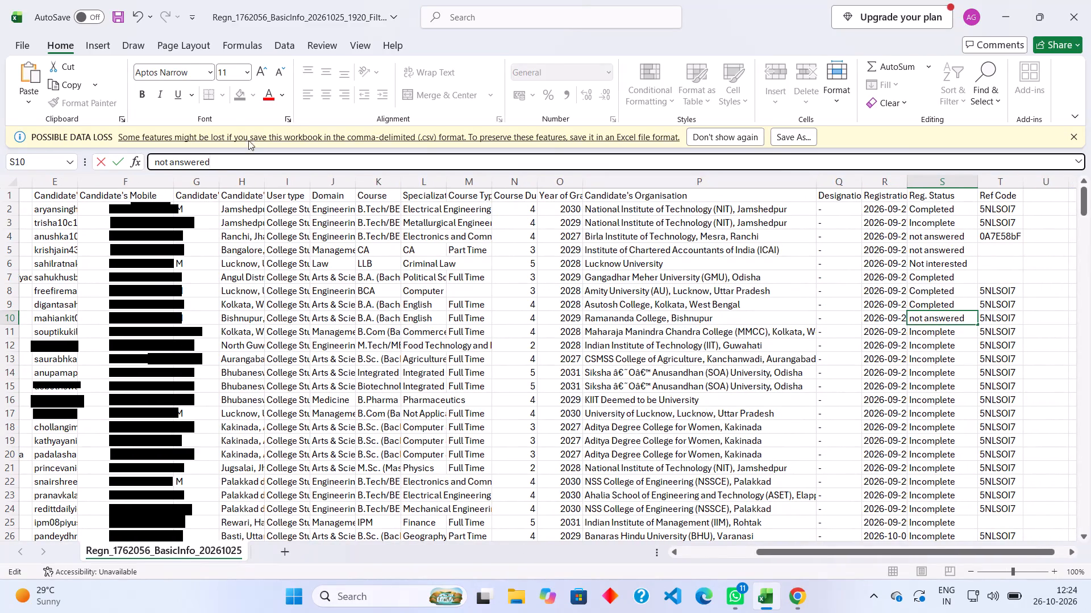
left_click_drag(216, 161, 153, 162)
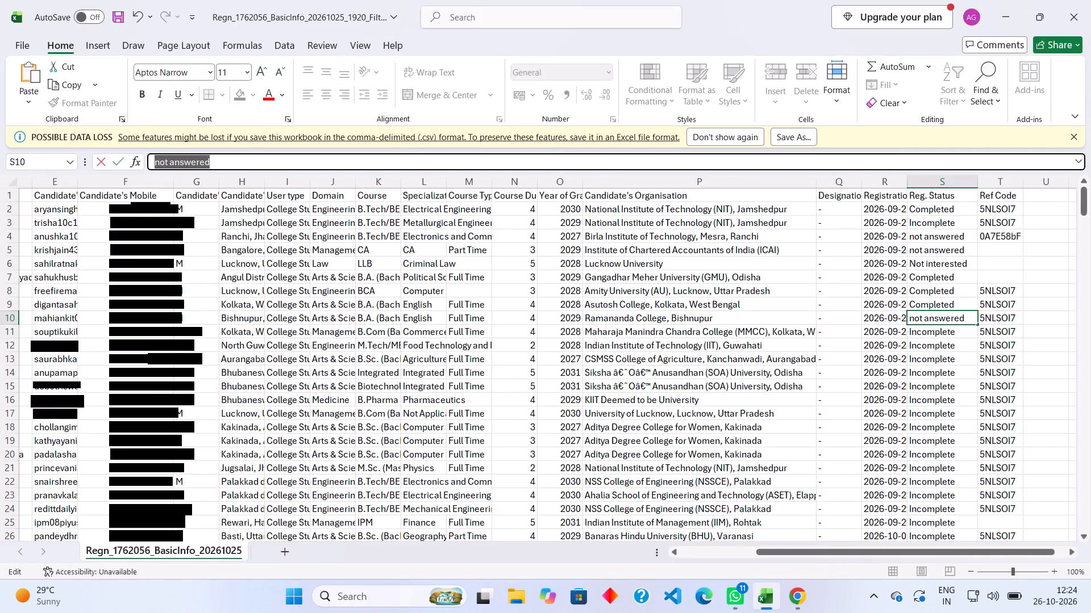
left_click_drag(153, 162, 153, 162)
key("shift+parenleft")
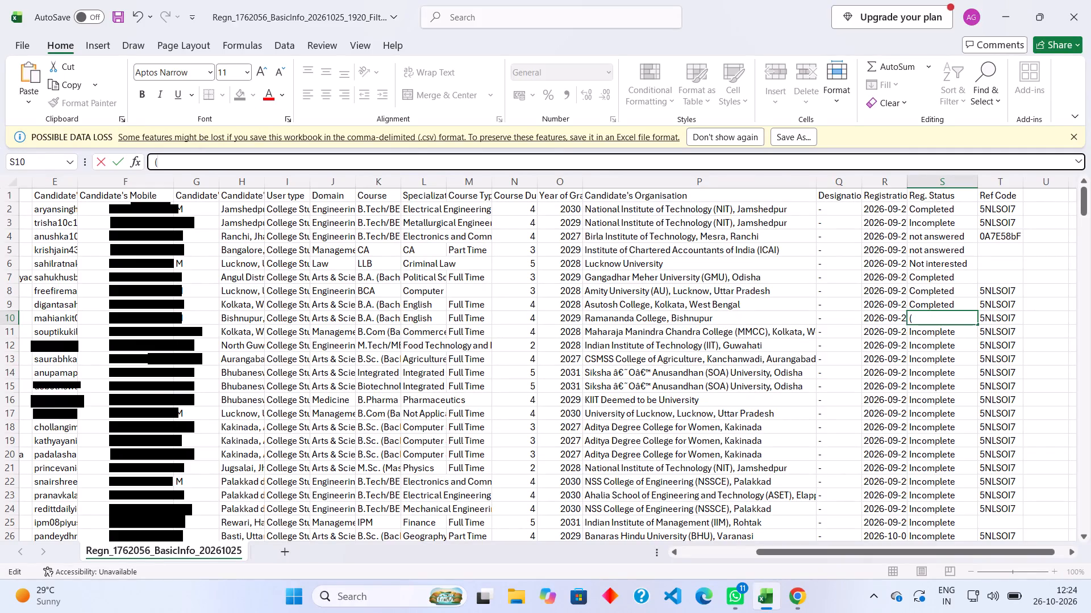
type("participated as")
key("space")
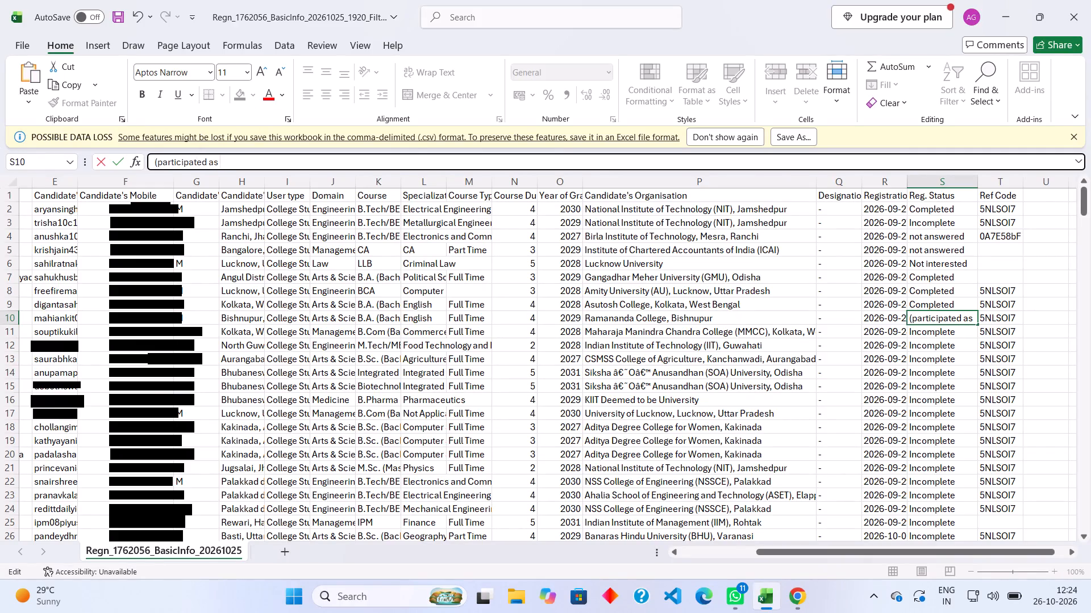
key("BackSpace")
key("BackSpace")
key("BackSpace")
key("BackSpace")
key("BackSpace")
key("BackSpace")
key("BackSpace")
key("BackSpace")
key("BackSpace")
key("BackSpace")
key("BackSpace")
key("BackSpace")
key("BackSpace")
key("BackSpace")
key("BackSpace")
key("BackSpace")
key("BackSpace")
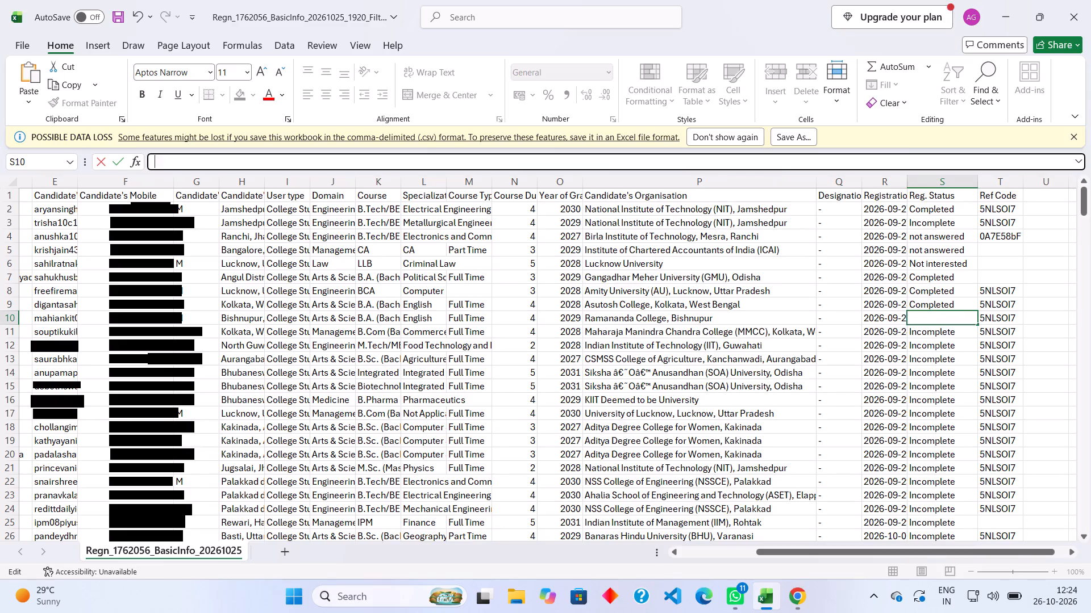
Set the Reg. Status of the candidate in row 10 to Completed.
type("Completed")
key("space")
key("BackSpace")
left_click(927, 333)
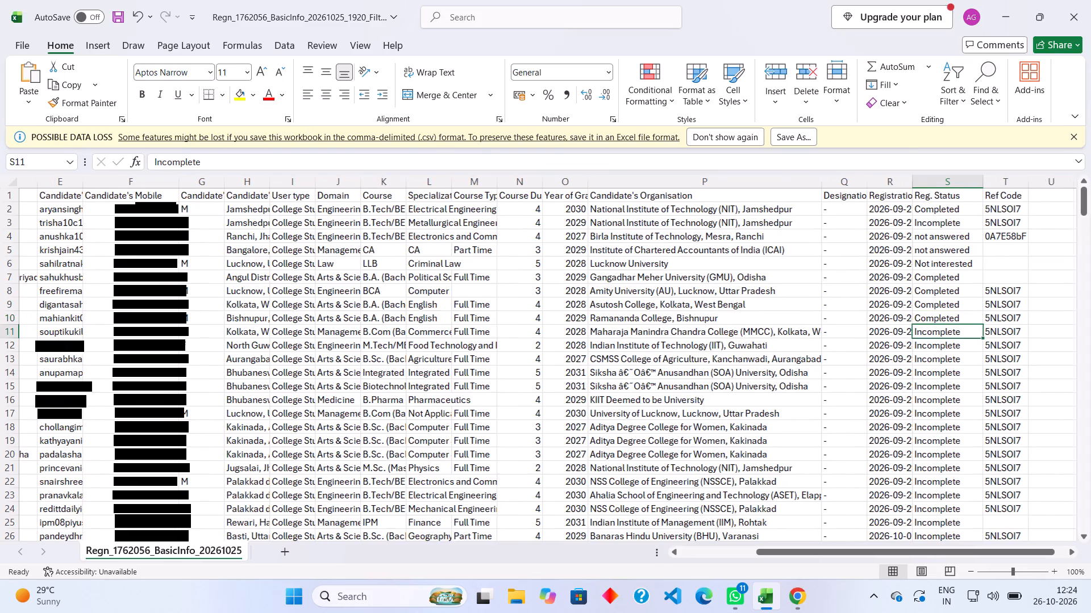
Look up the row 11 candidate's name, mobile number and Reg. Status across the sheet.
scroll(927, 333, "up", 1)
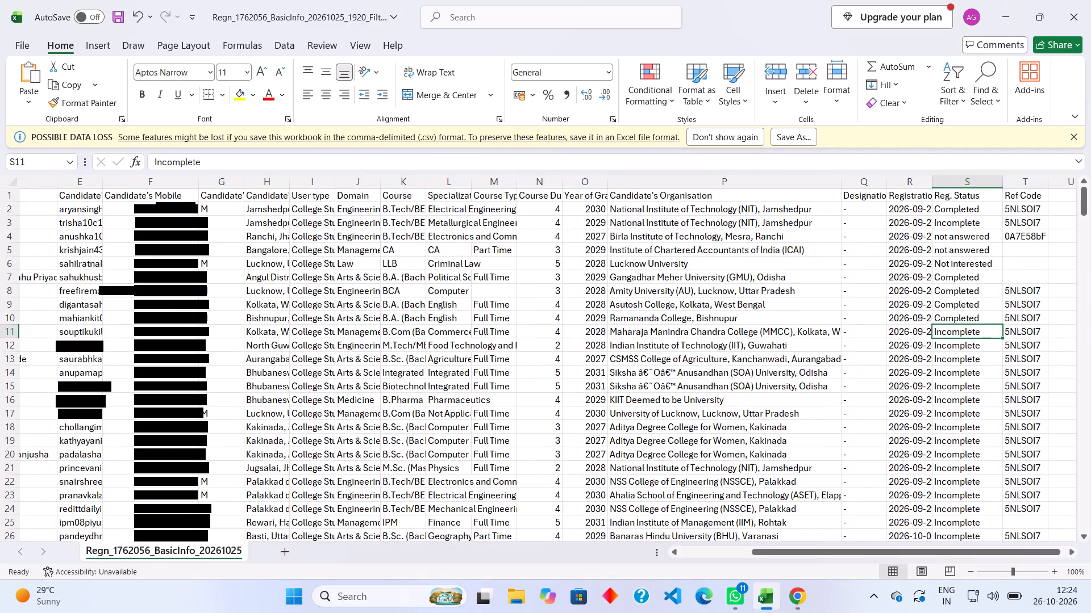
scroll(411, 329, "right", 1)
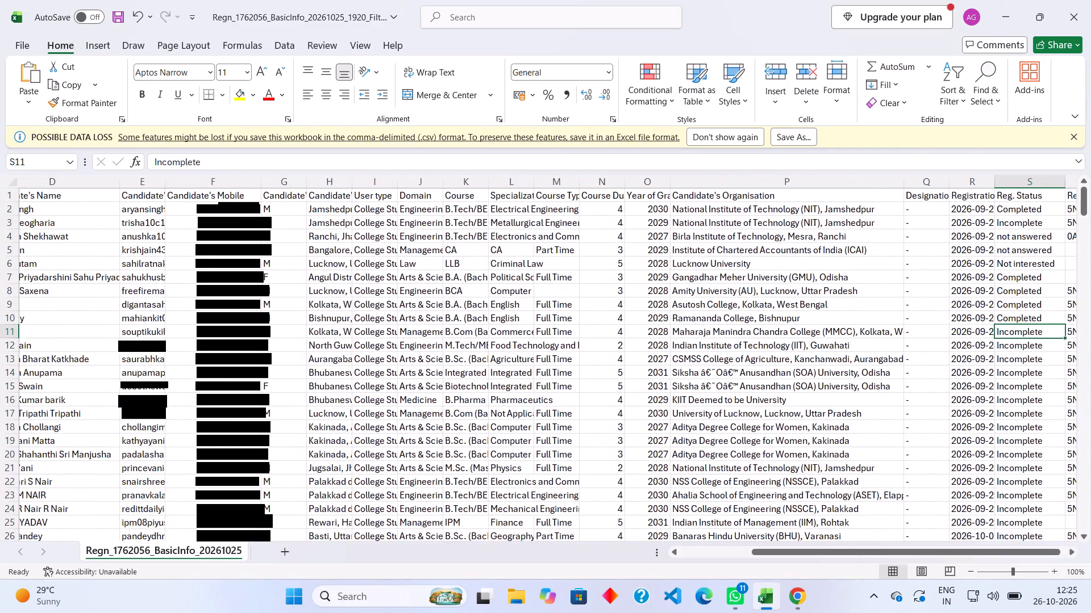
scroll(411, 329, "right", 2)
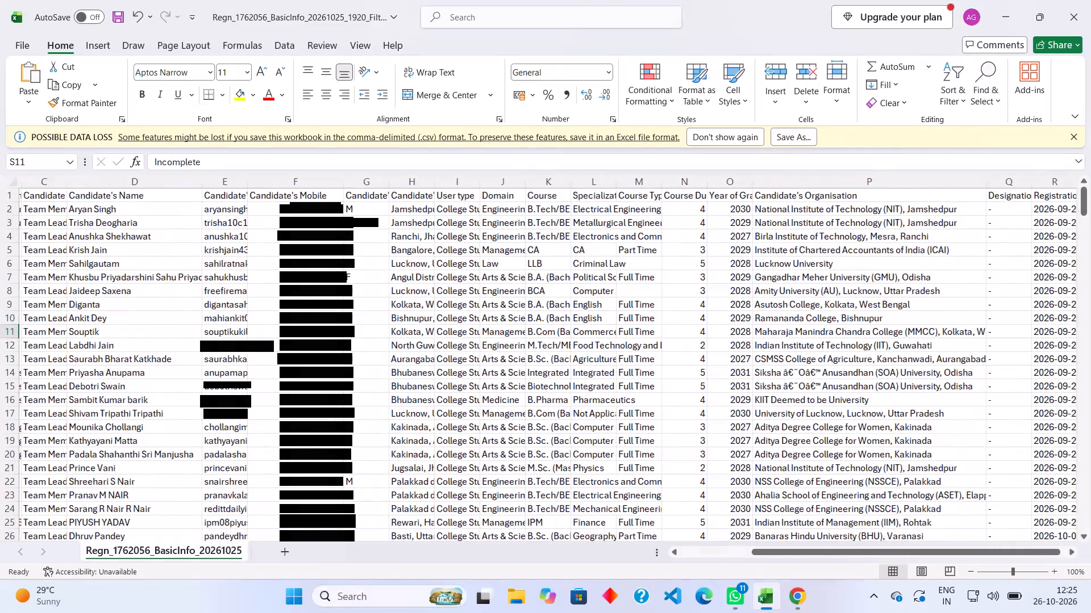
scroll(411, 329, "right", 1)
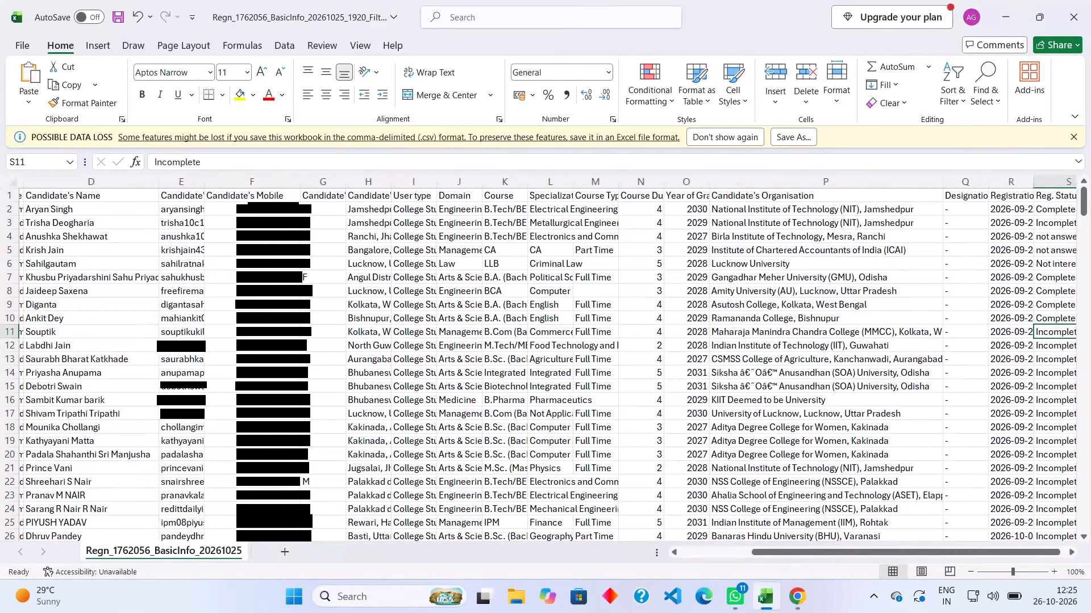
scroll(411, 329, "right", 1)
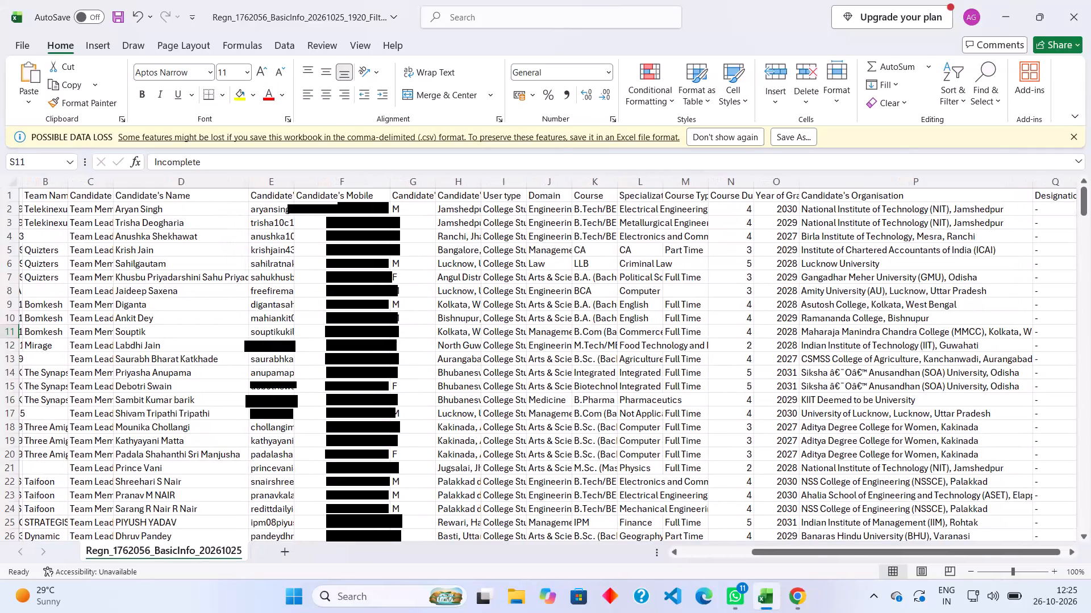
scroll(411, 329, "right", 4)
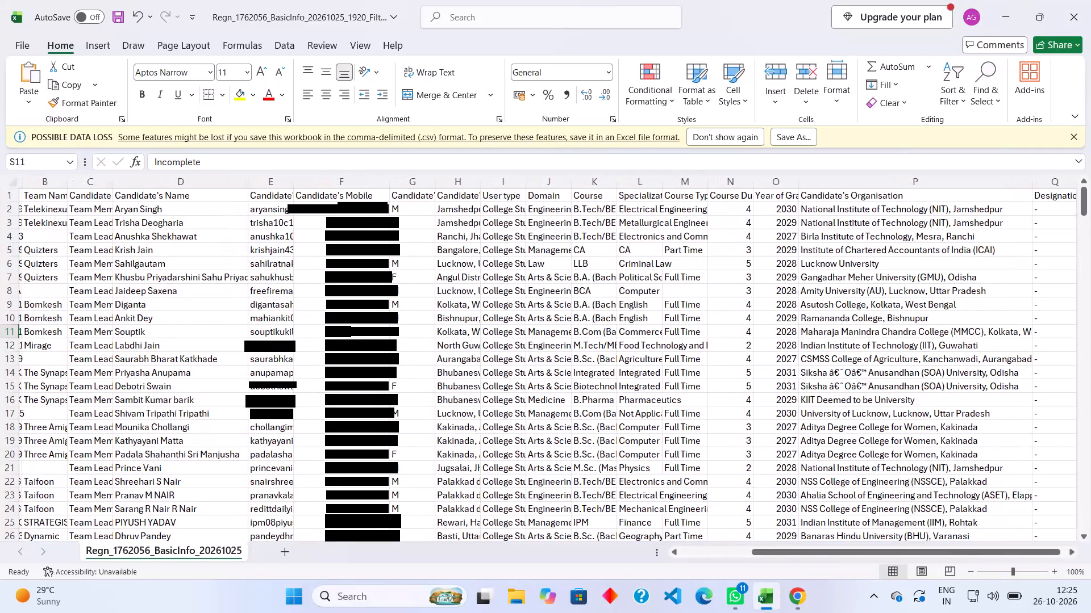
scroll(411, 329, "right", 2)
scroll(590, 321, "left", 1)
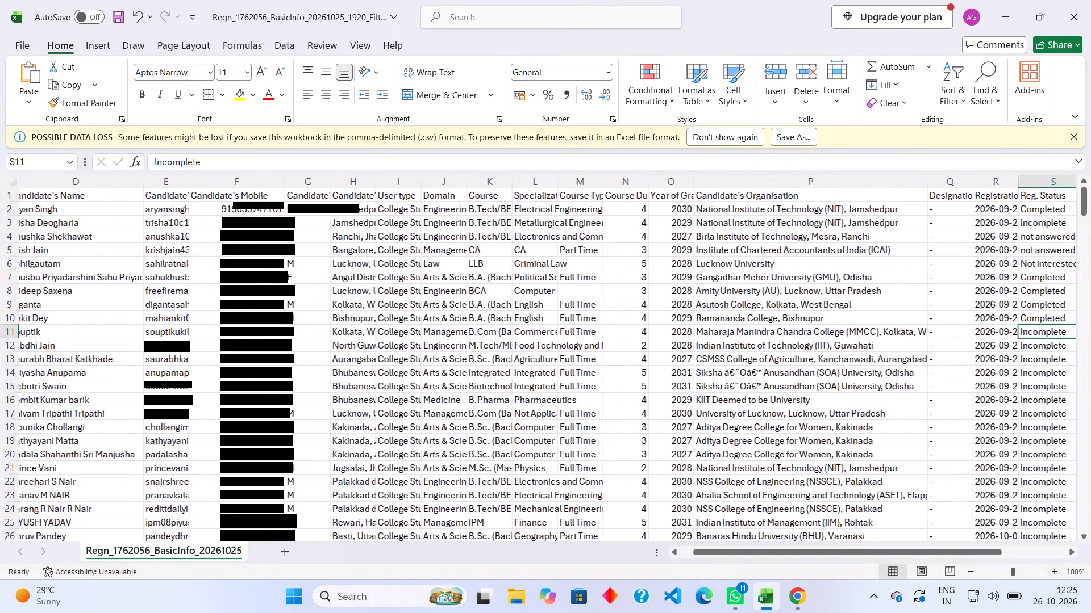
scroll(590, 321, "left", 1)
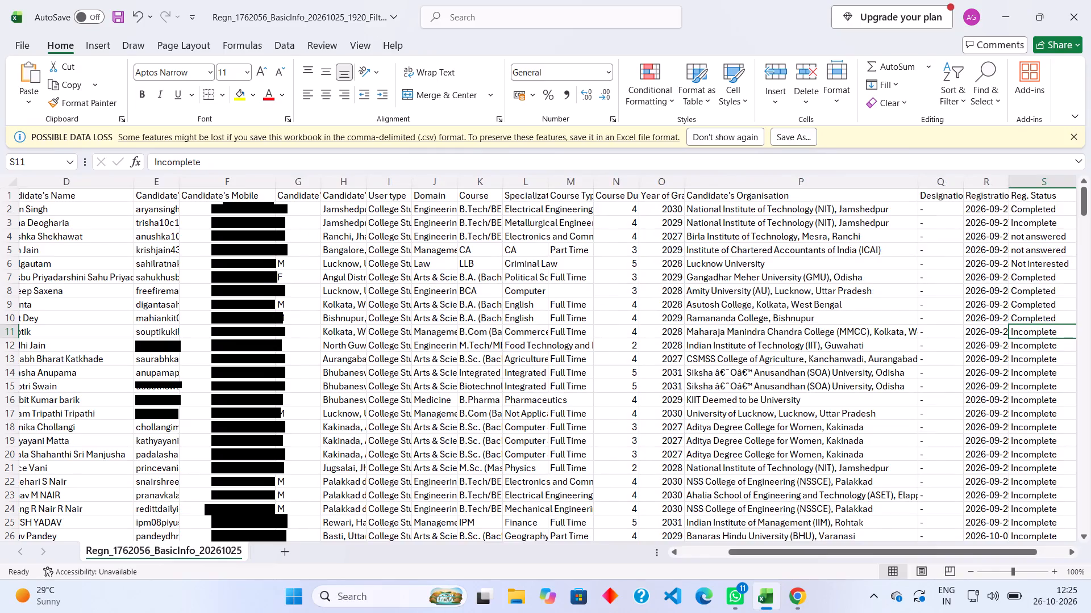
scroll(590, 321, "right", 4)
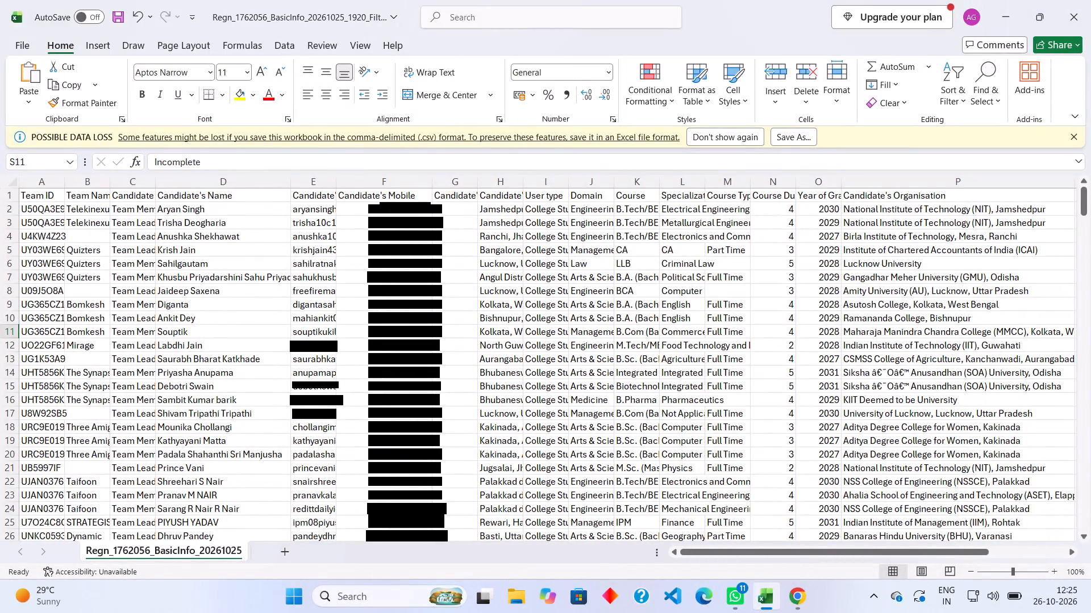
Widen the Team ID column enough to fit the complete team IDs.
left_click(45, 188)
left_click_drag(66, 182, 73, 182)
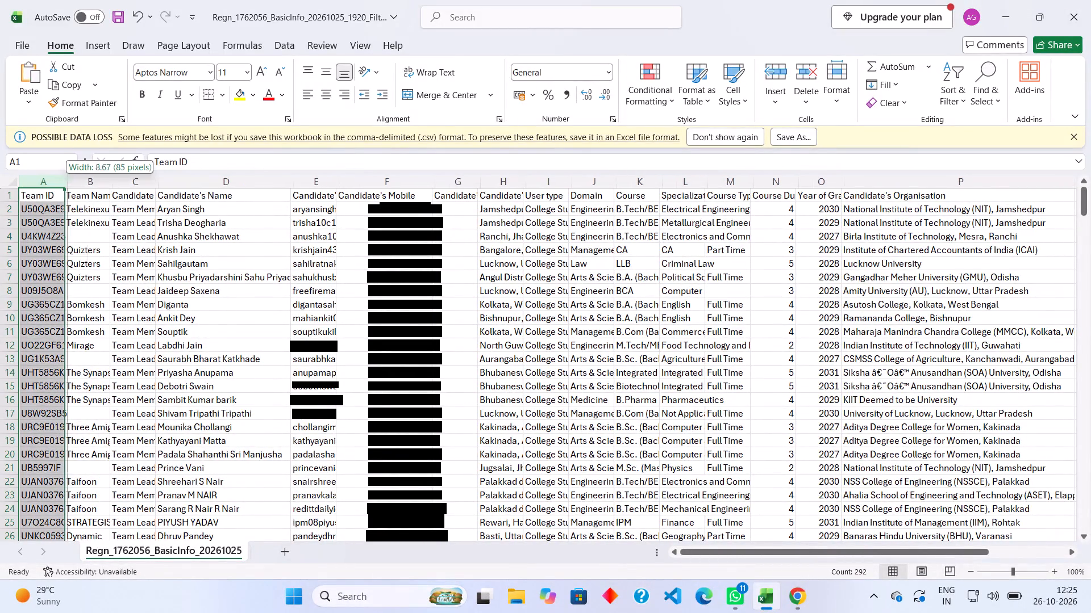
left_click_drag(73, 182, 90, 181)
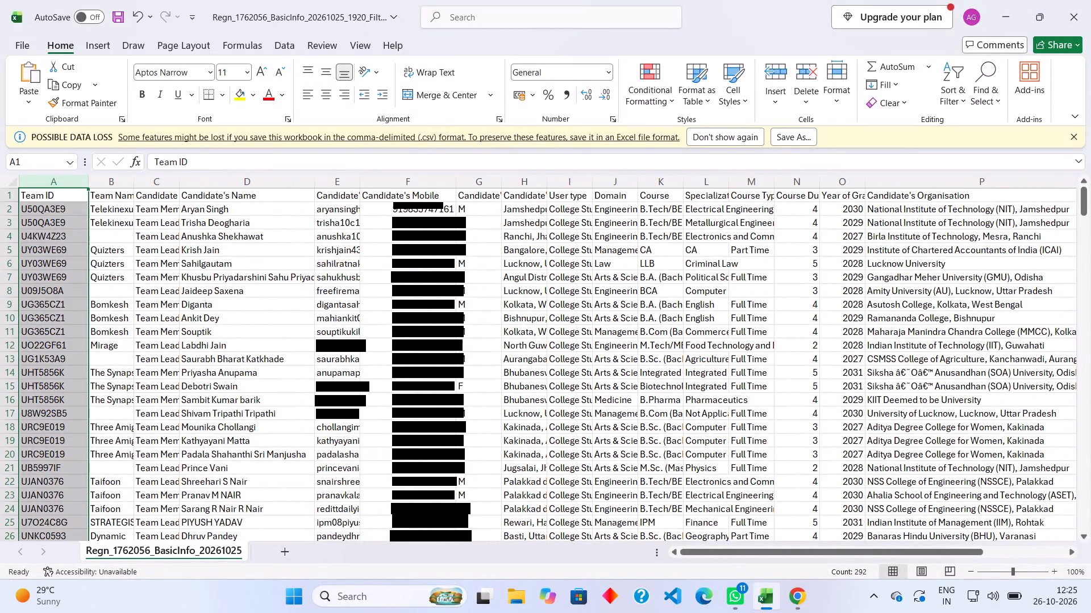
Set the Reg. Status of the candidate in row 11 to Completed.
scroll(503, 335, "left", 3)
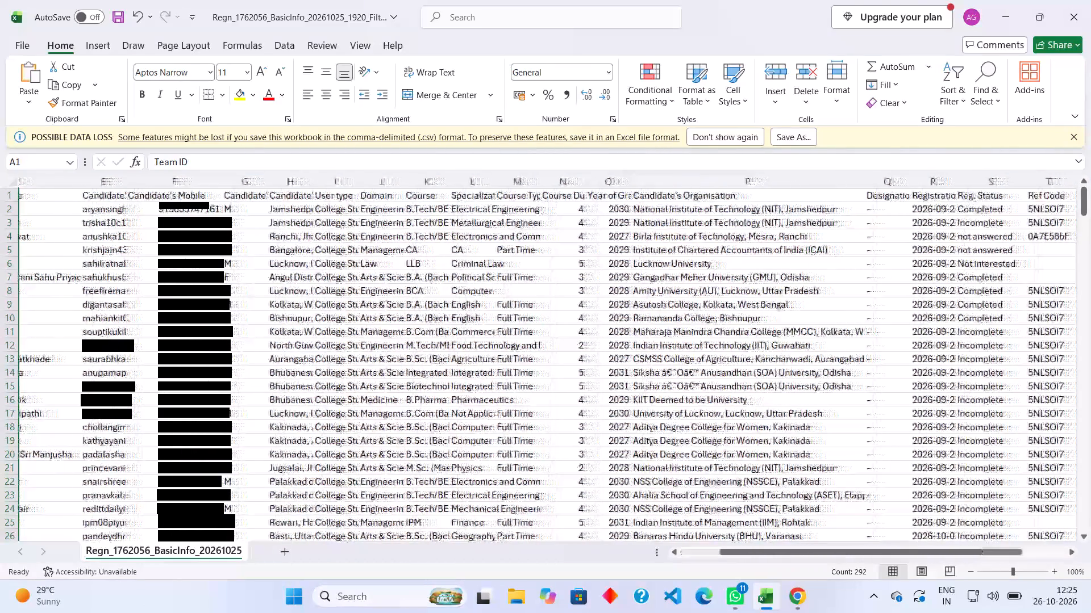
left_click(977, 333)
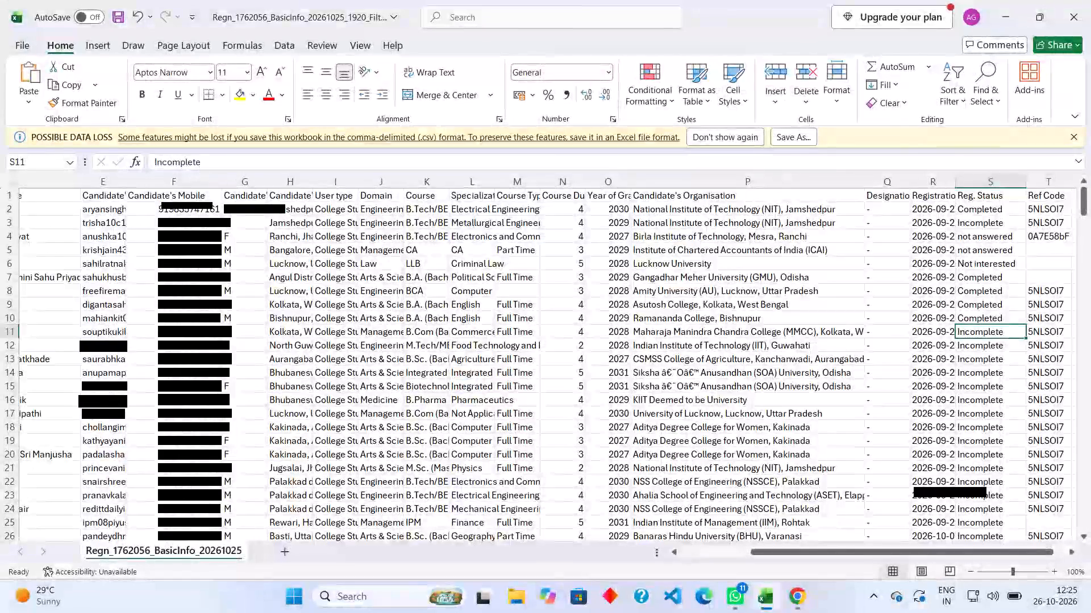
left_click_drag(205, 165, 151, 164)
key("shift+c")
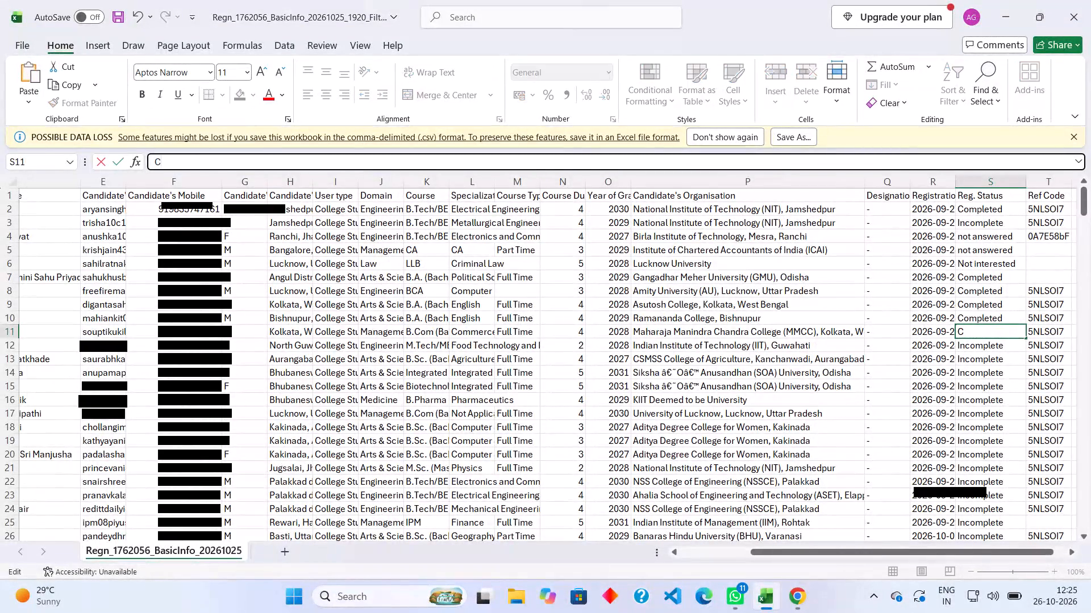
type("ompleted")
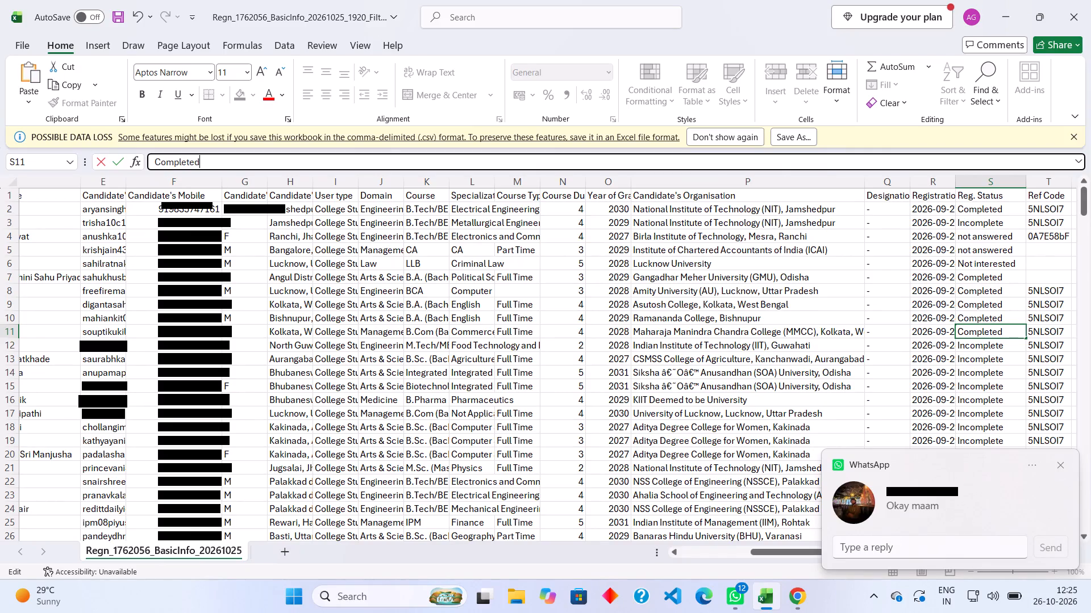
left_click(982, 345)
Look up the row 12 candidate's team, name, mobile number and Reg. Status across the sheet.
scroll(982, 345, "right", 2)
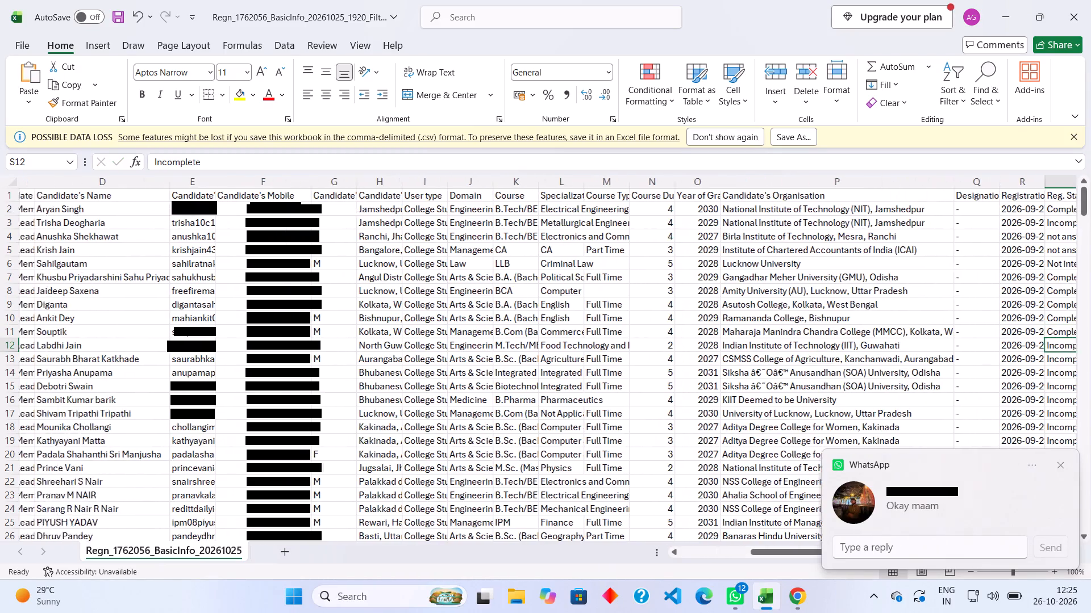
scroll(982, 345, "right", 4)
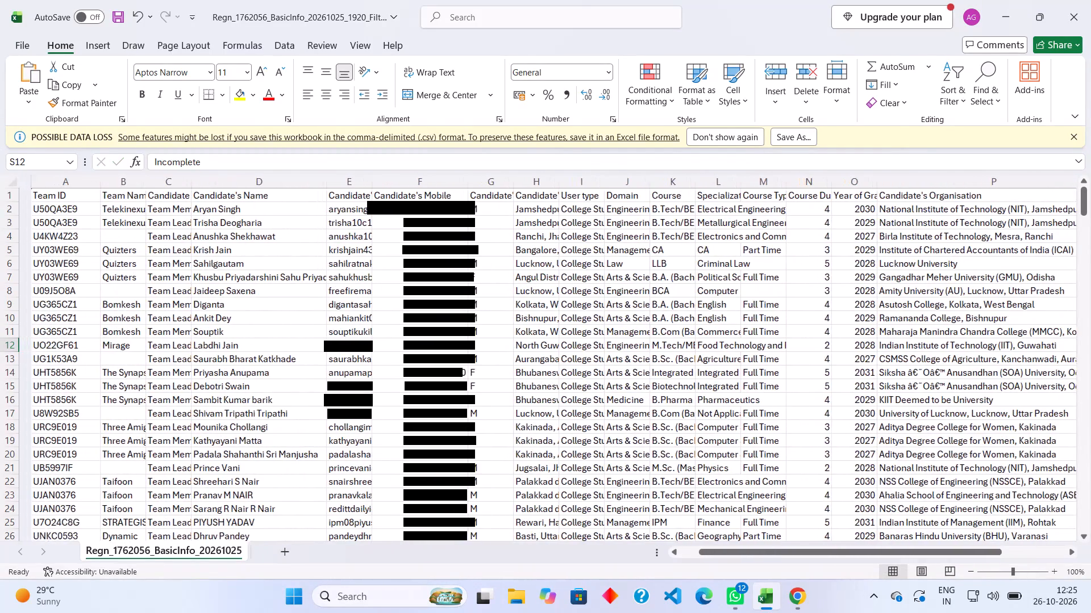
scroll(982, 345, "right", 1)
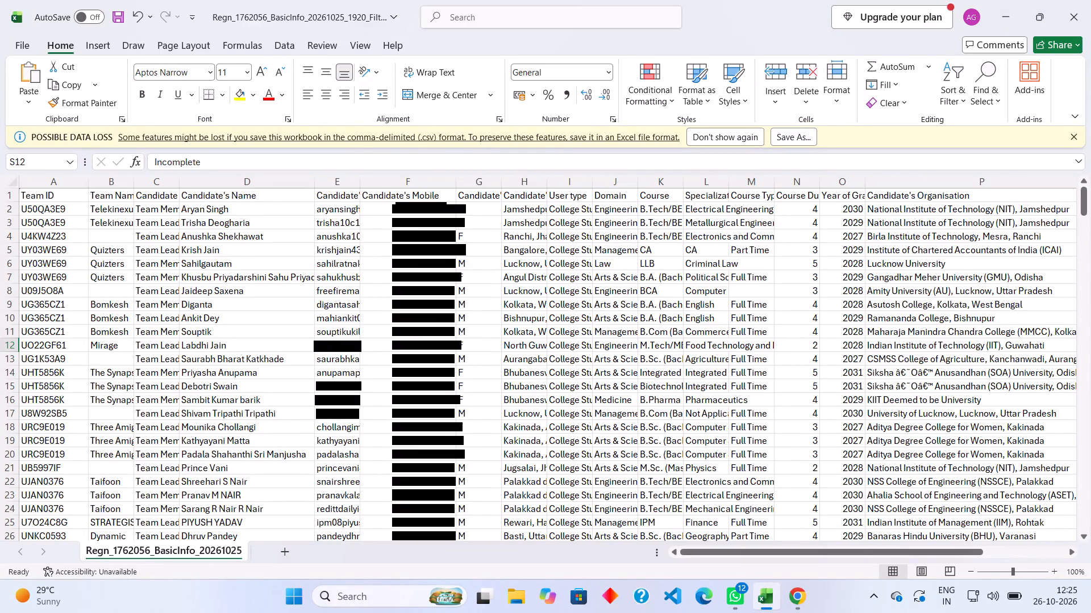
scroll(904, 261, "left", 5)
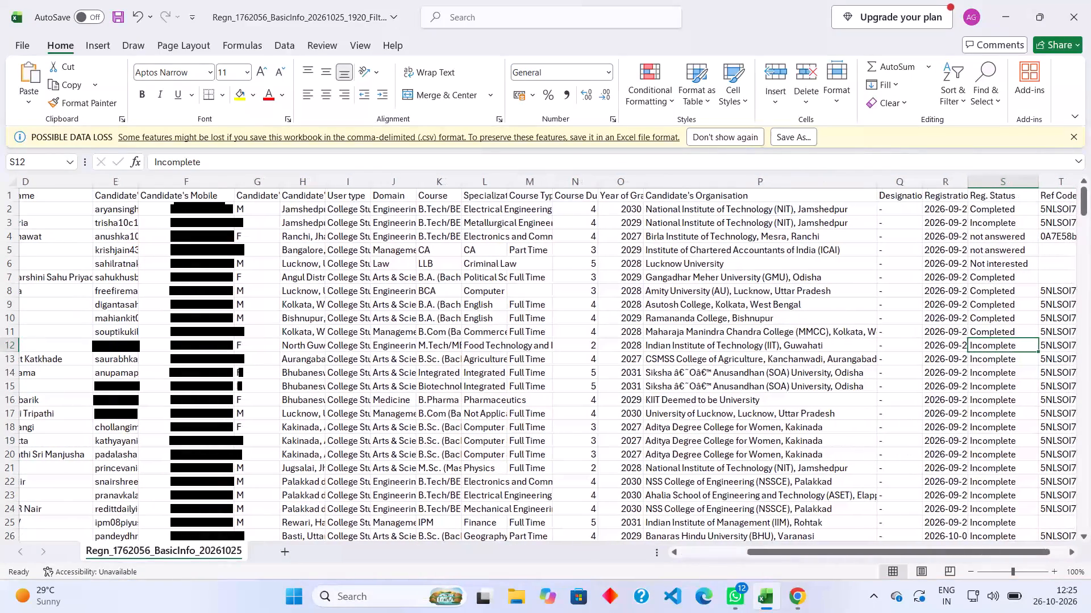
scroll(963, 290, "right", 3)
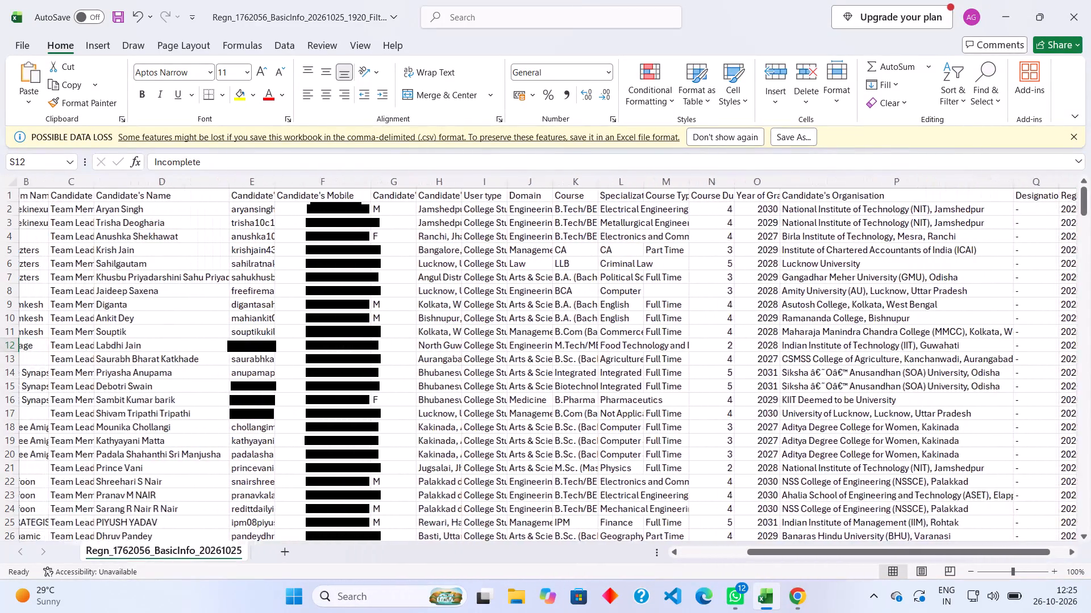
scroll(963, 290, "right", 3)
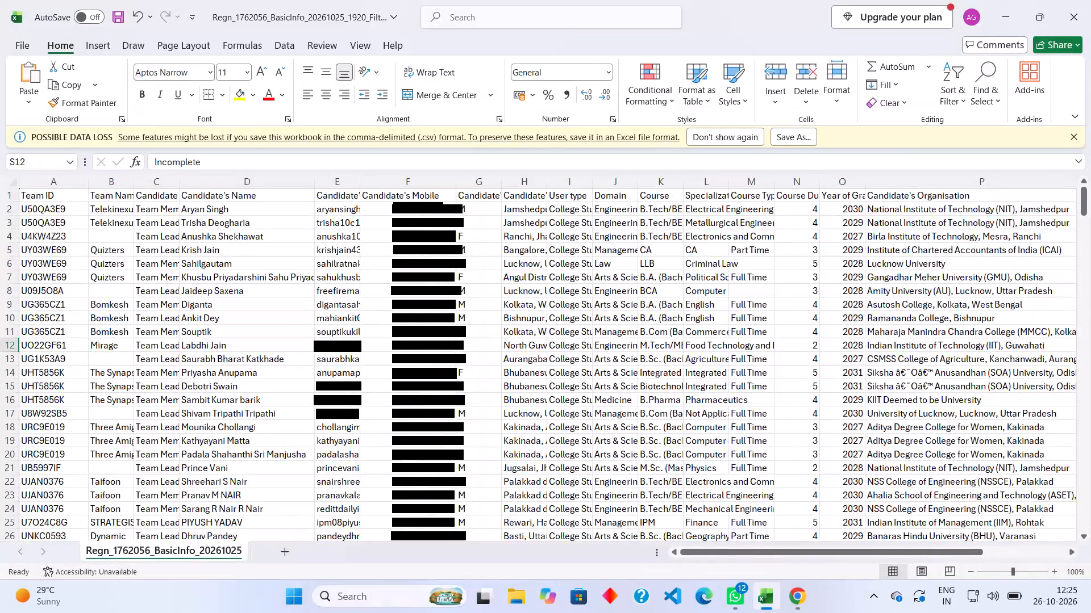
Set the Reg. Status of the candidate in row 5 to Not interested.
left_click(306, 250)
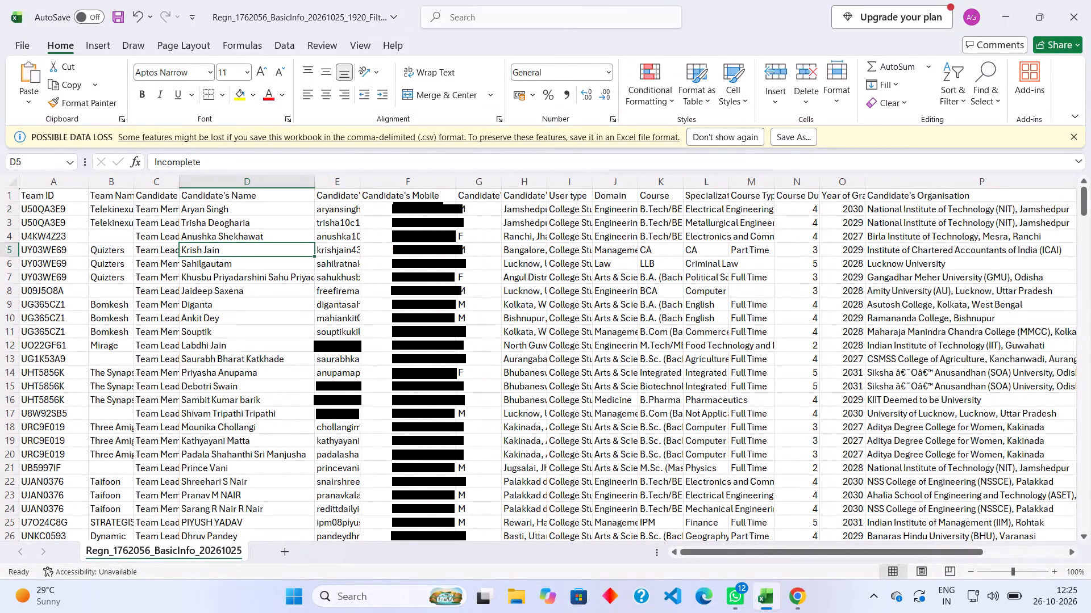
scroll(676, 247, "left", 4)
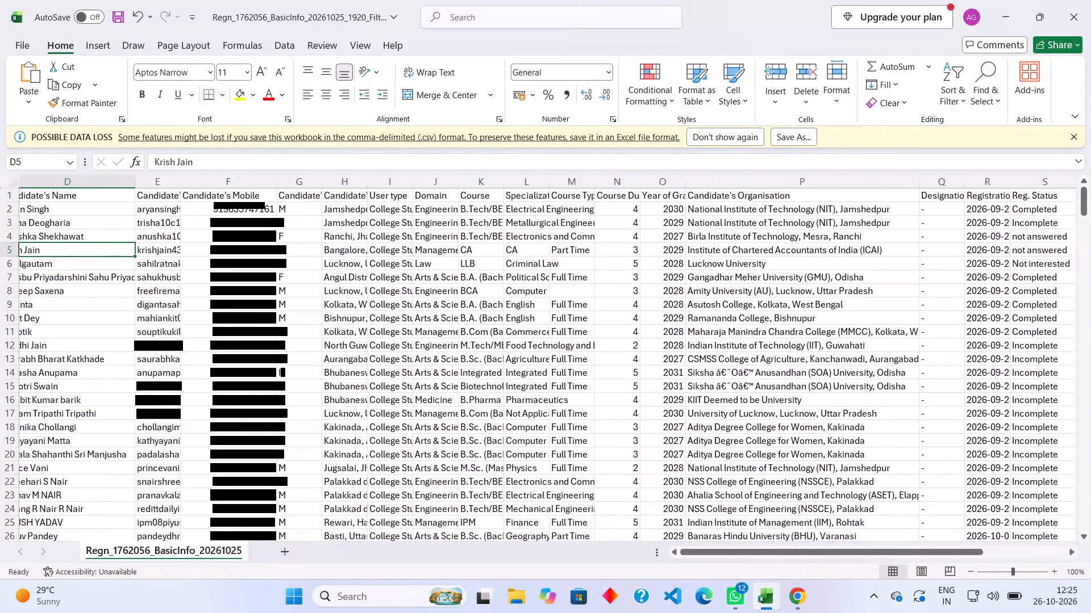
scroll(676, 247, "left", 1)
left_click(1025, 248)
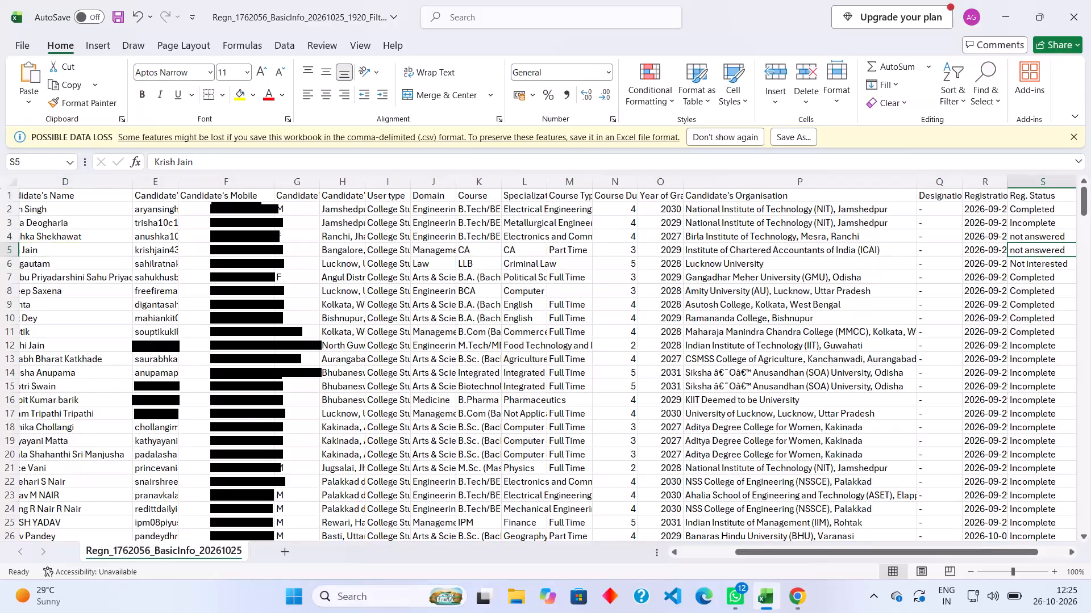
left_click(213, 164)
key("BackSpace")
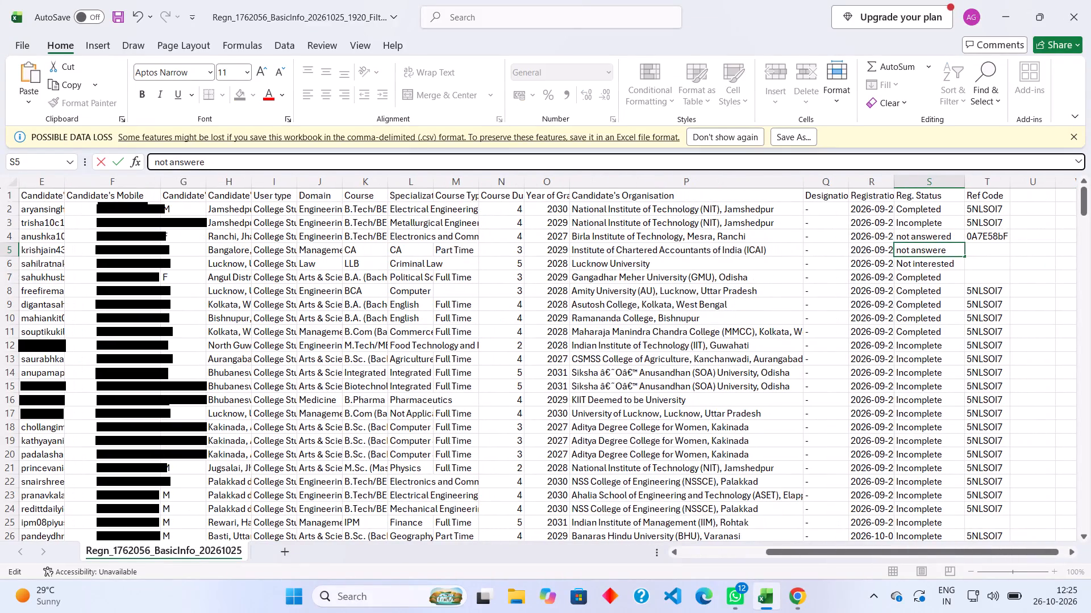
key("BackSpace")
key("BackSpace")
key("BackSpace")
key("BackSpace")
key("BackSpace")
key("BackSpace")
key("BackSpace")
type("in")
key("Return")
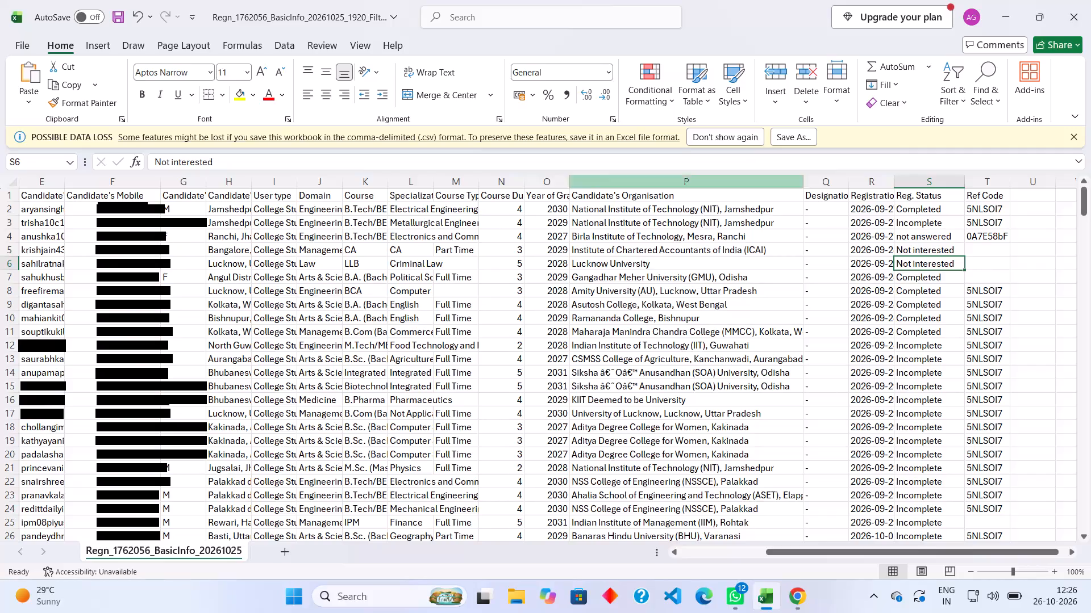
Set the Reg. Status of the candidate in row 7 to "Not interesed", with a capital N.
left_click(928, 276)
scroll(928, 276, "right", 3)
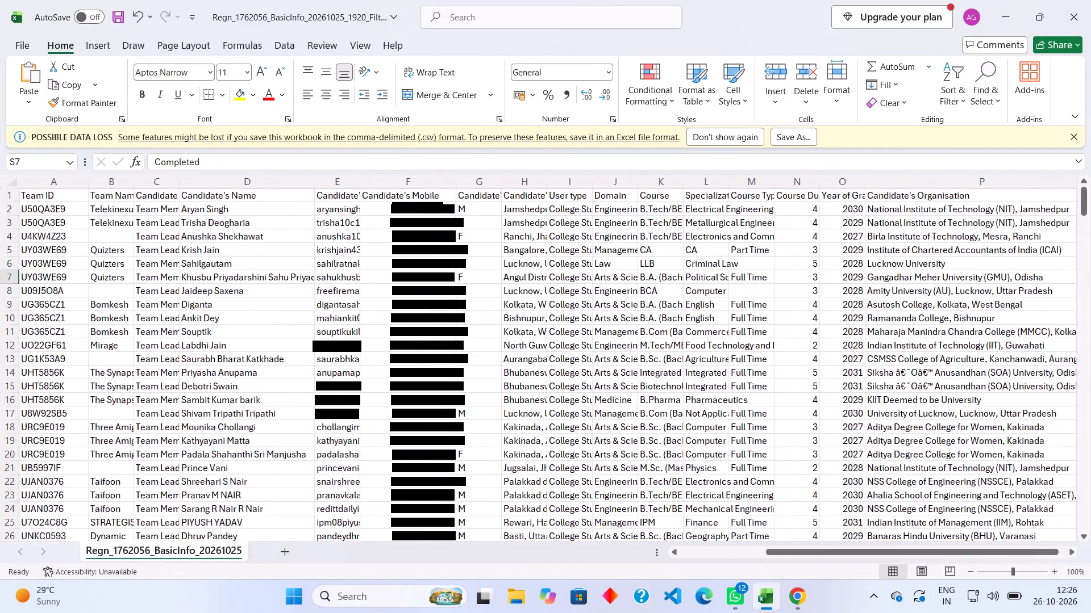
scroll(928, 276, "right", 3)
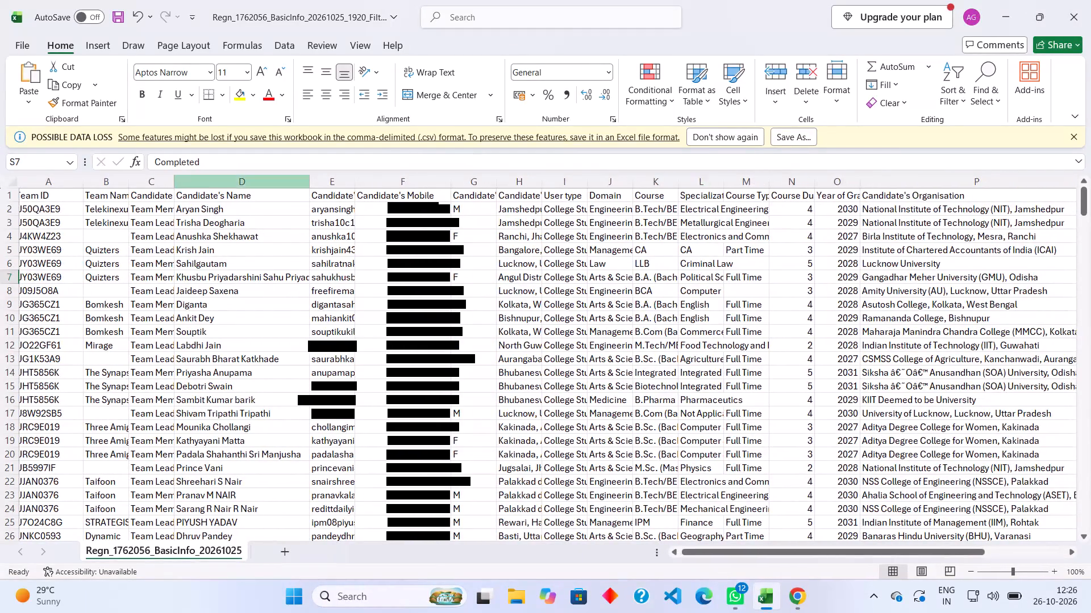
left_click(200, 163)
key("BackSpace")
key("BackSpace")
key("BackSpace")
key("BackSpace")
key("BackSpace")
key("BackSpace")
key("BackSpace")
key("BackSpace")
key("BackSpace")
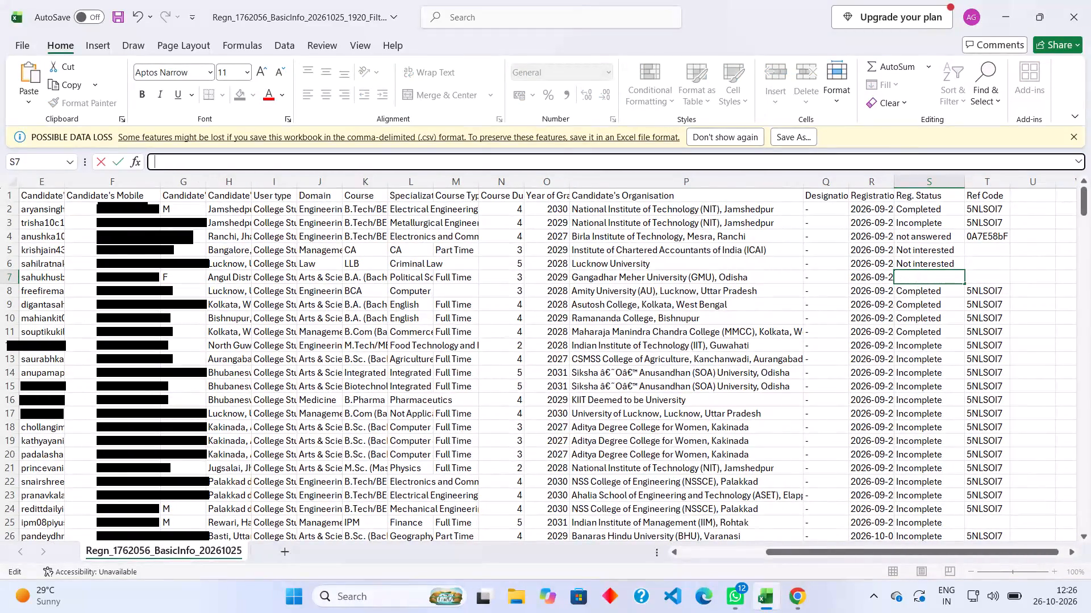
type("not in")
type("teresed")
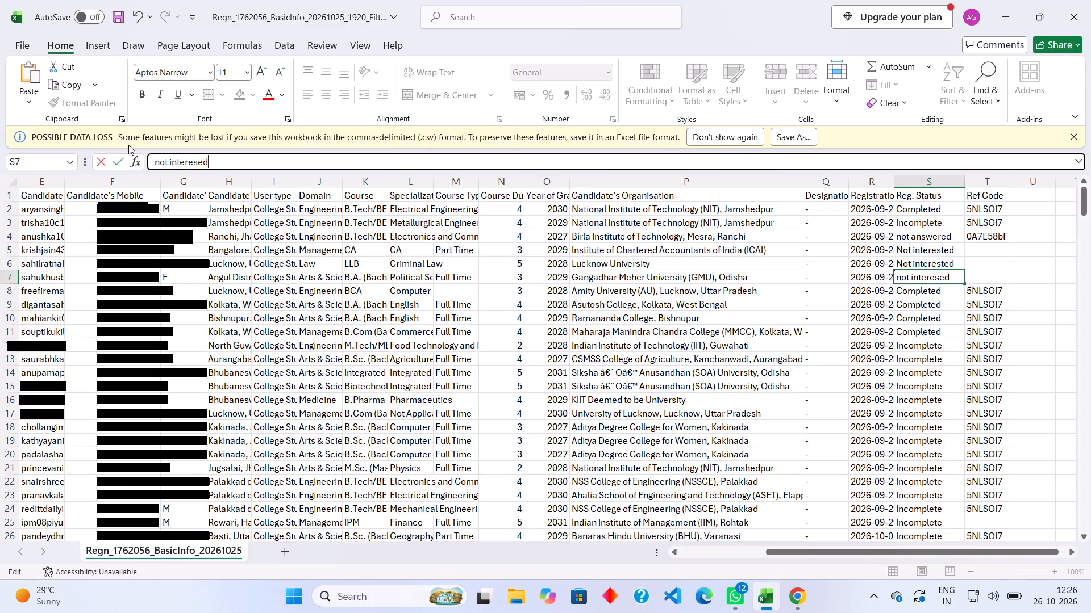
left_click(159, 162)
key("BackSpace")
key("shift+n")
left_click(931, 291)
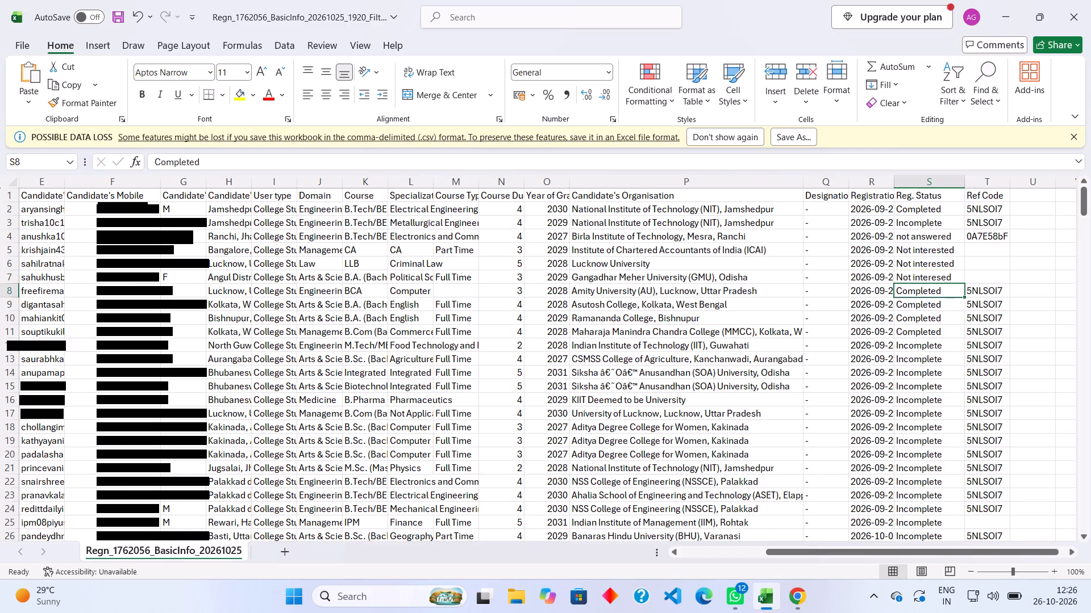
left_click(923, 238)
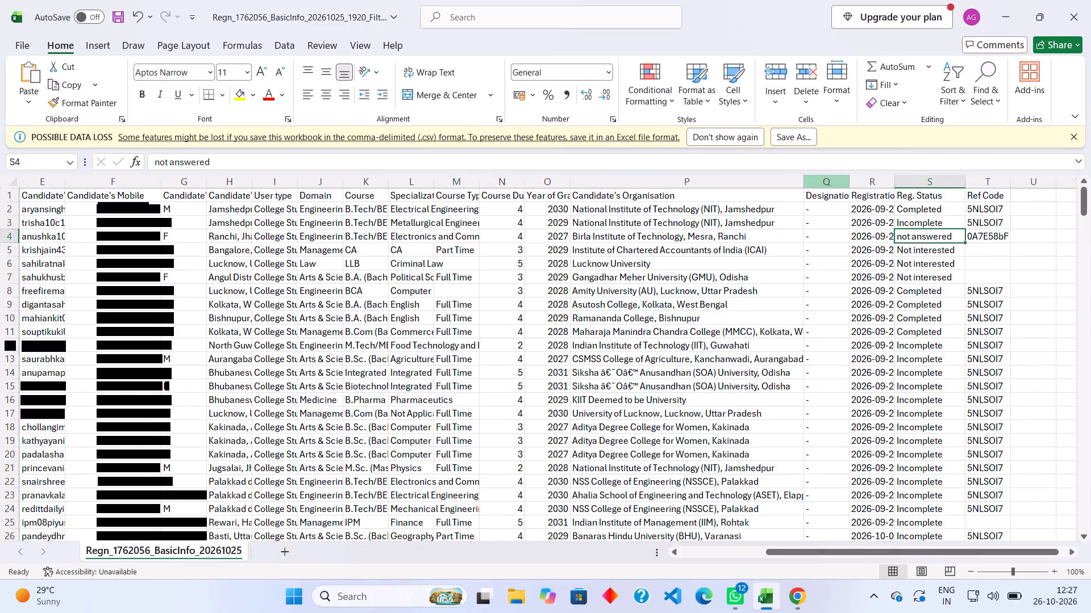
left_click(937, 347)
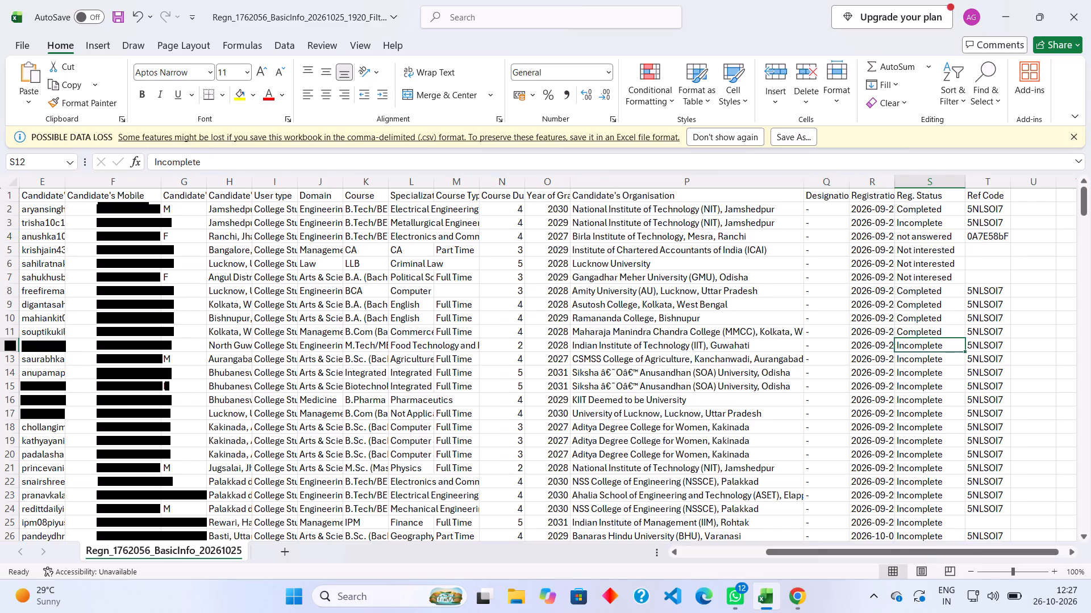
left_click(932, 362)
Copy the candidate's name from row 2 of the Candidate's Name column.
scroll(932, 362, "right", 3)
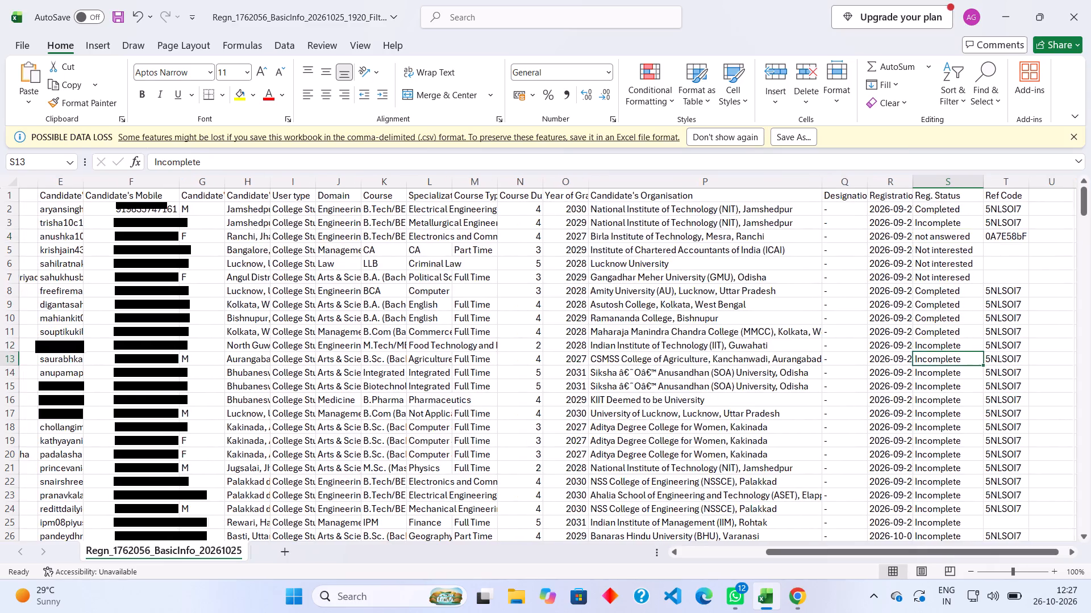
scroll(932, 362, "right", 4)
left_click(255, 209)
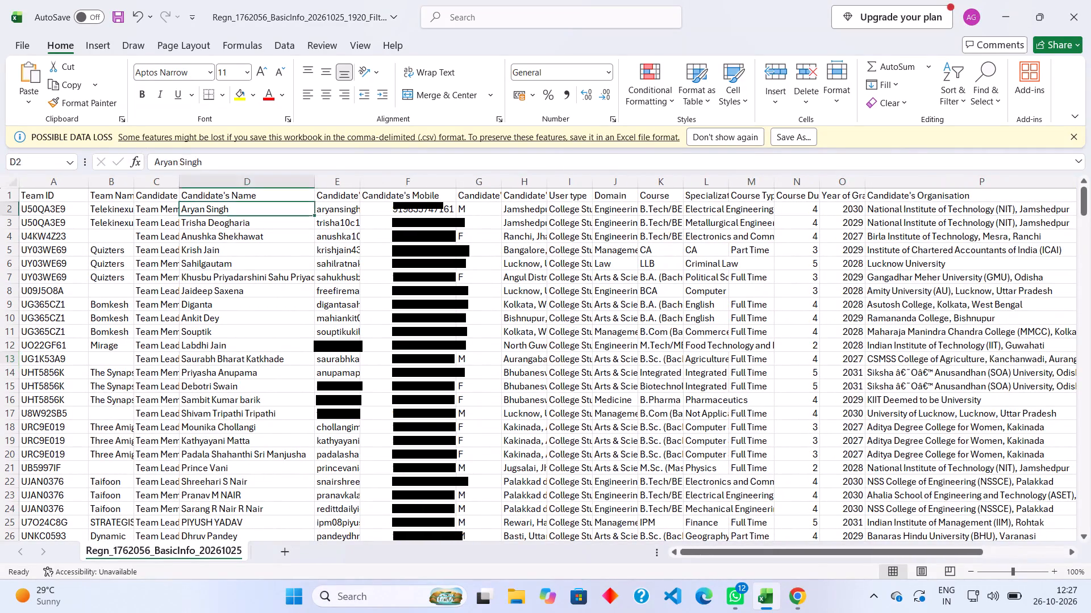
key("ctrl+c")
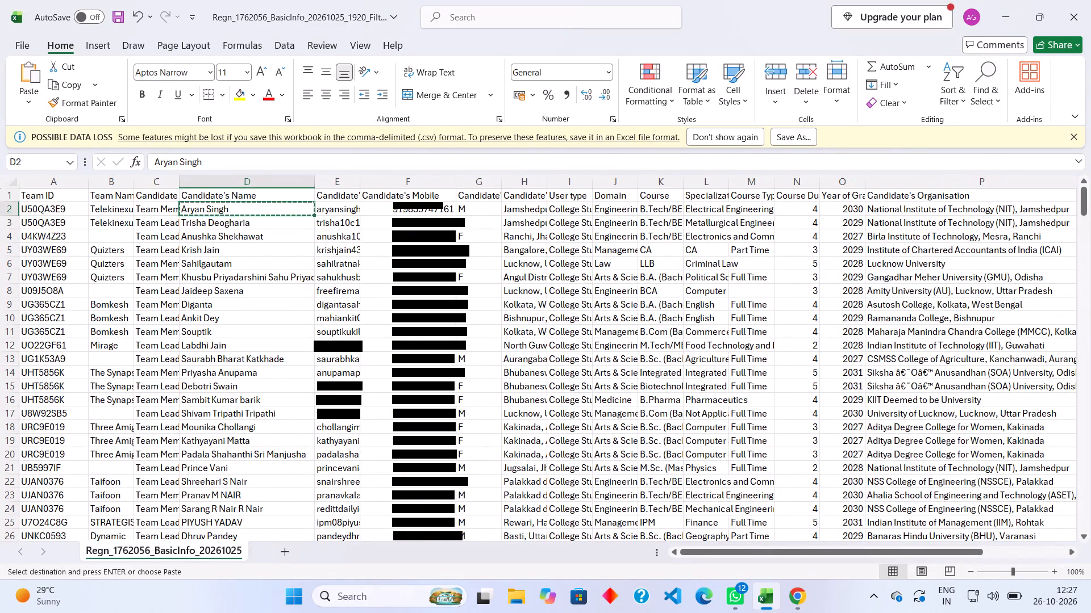
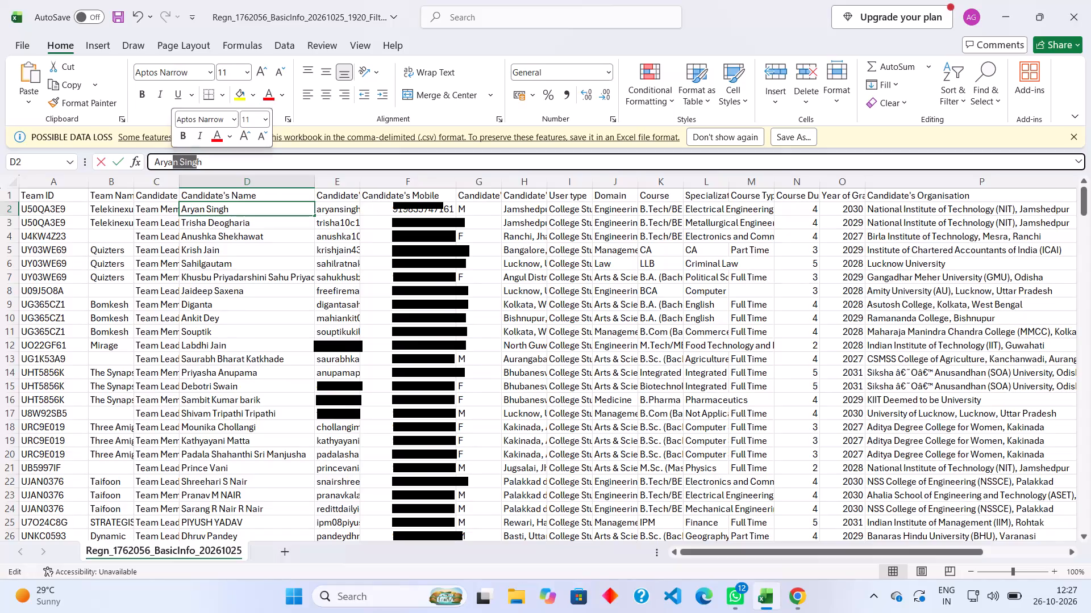
Review the row 2 candidate's full name and the registration columns across to Reg. Status, leaving the name cell's edit mode.
left_click_drag(210, 161, 152, 160)
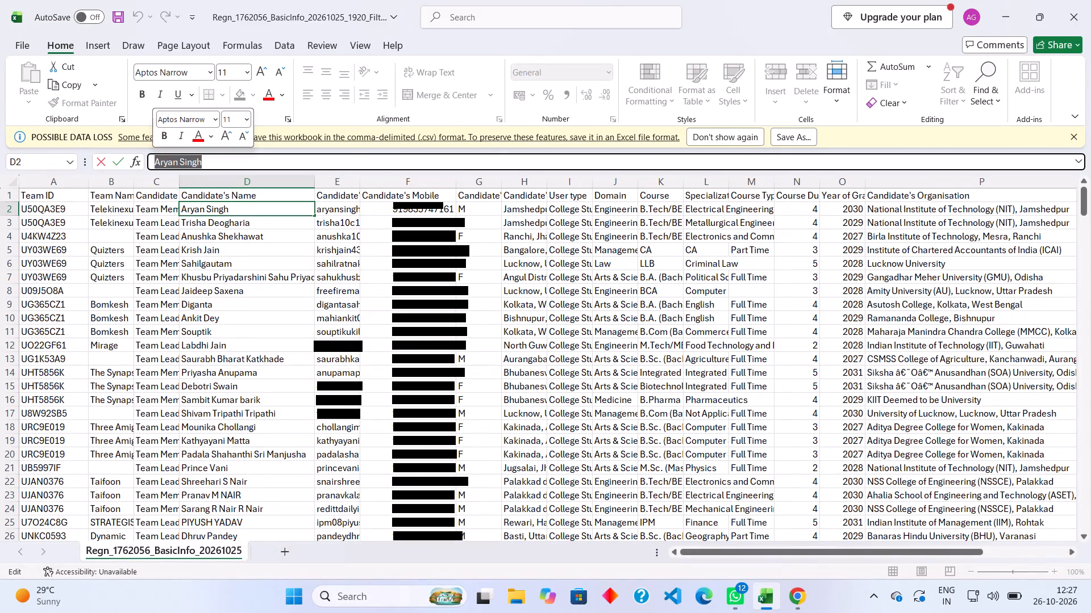
left_click(257, 156)
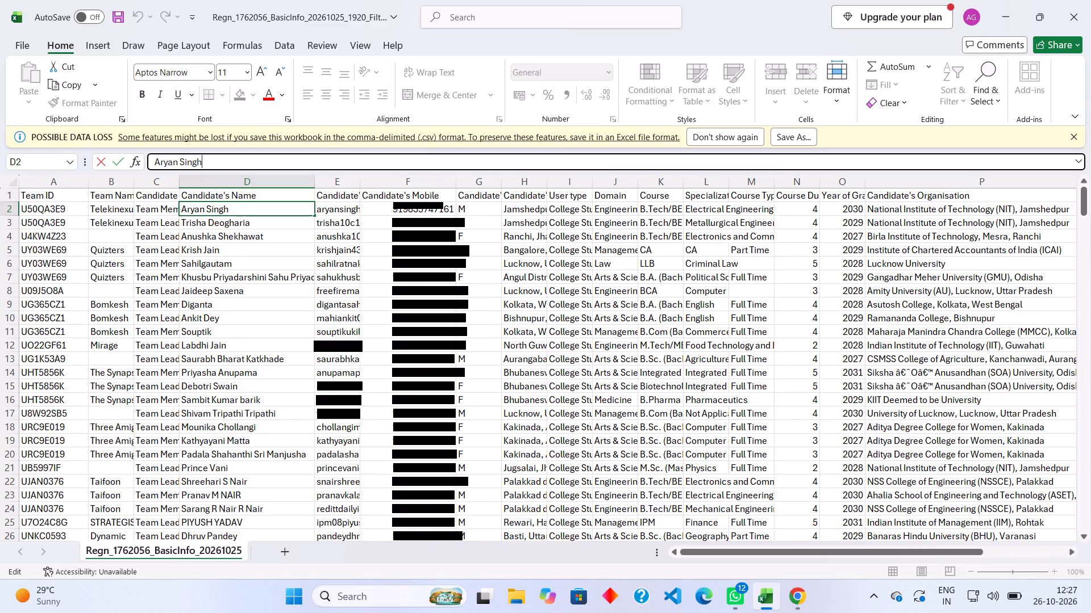
scroll(680, 212, "down", 1)
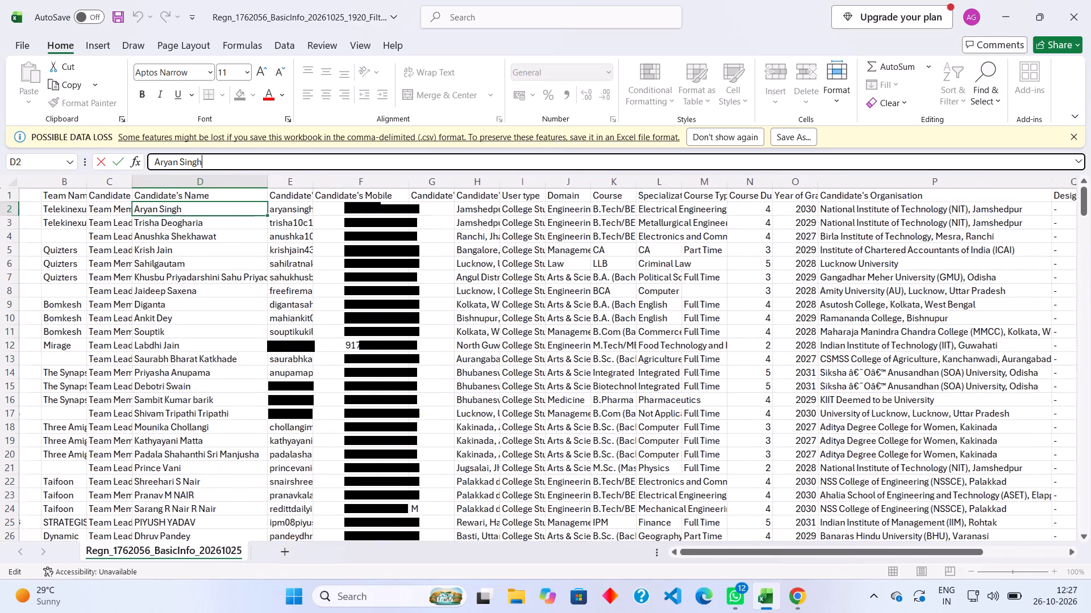
scroll(680, 212, "down", 2)
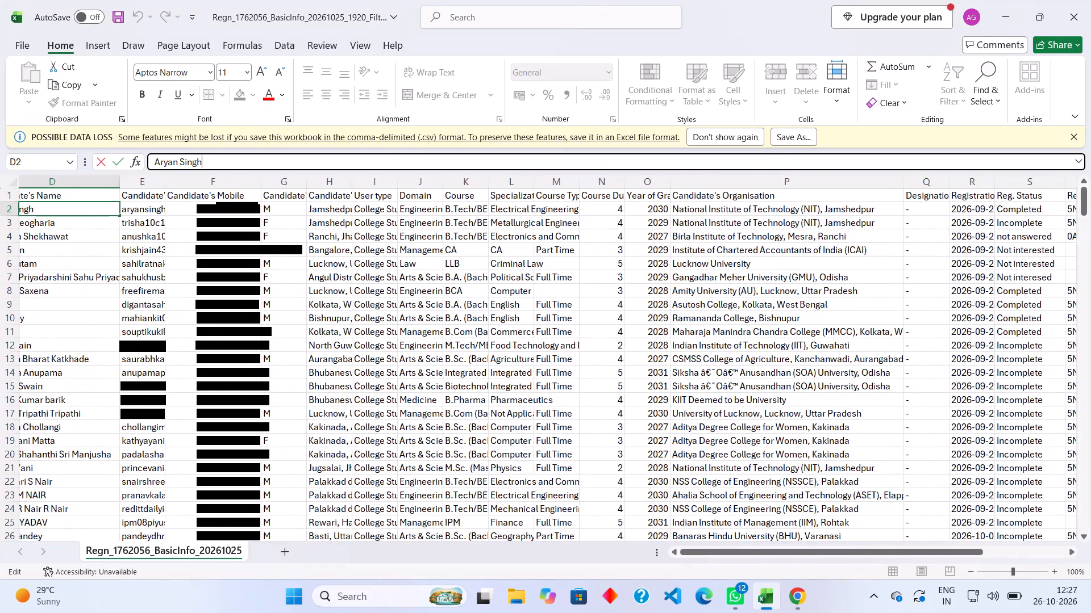
scroll(680, 212, "down", 1)
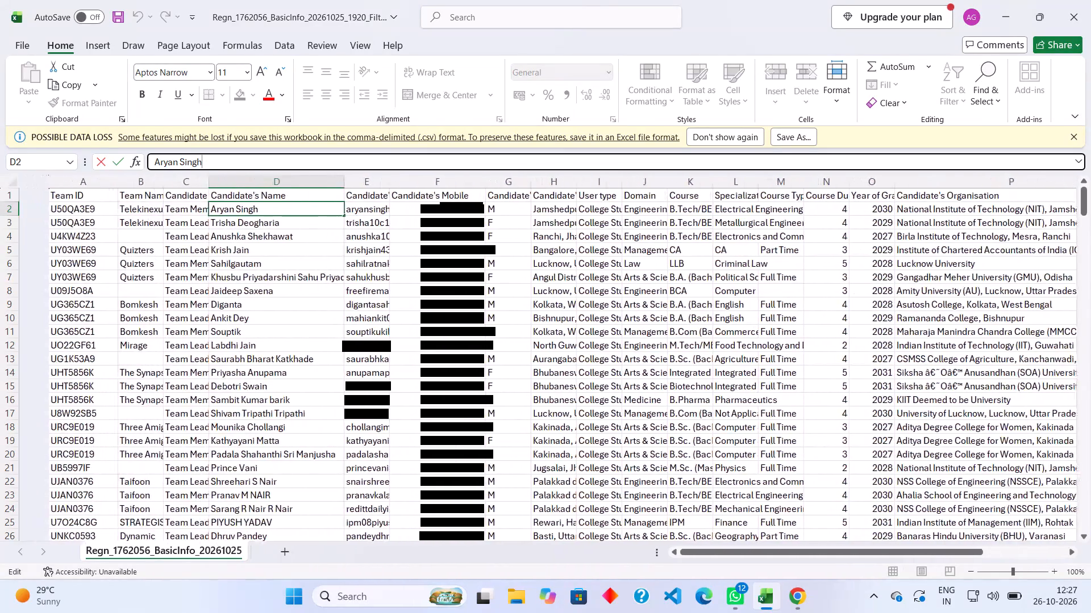
scroll(680, 212, "down", 1)
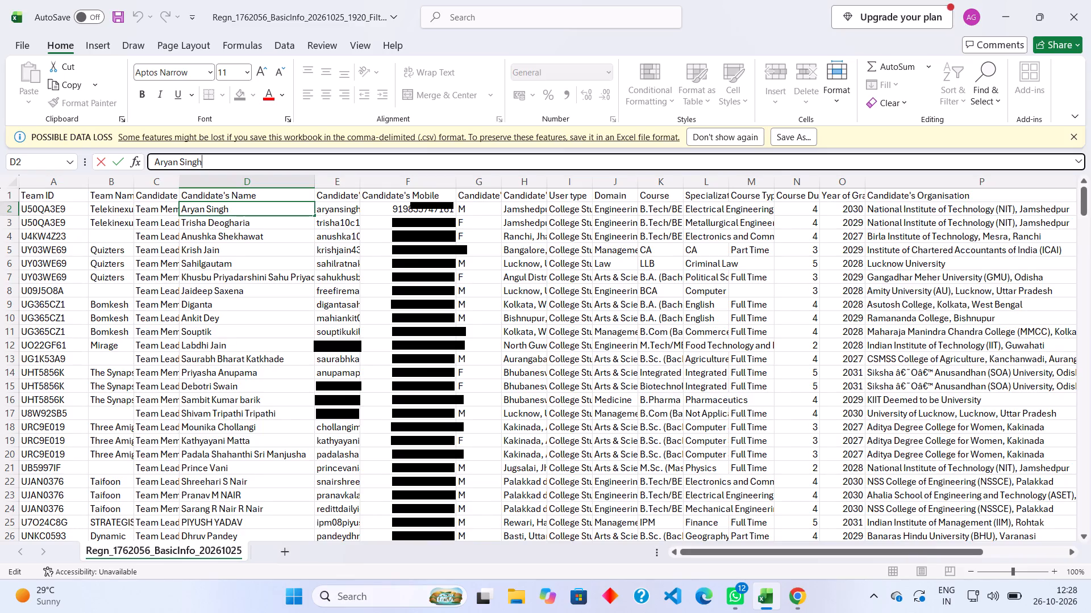
scroll(251, 211, "left", 1)
scroll(251, 211, "down", 2, "ctrl")
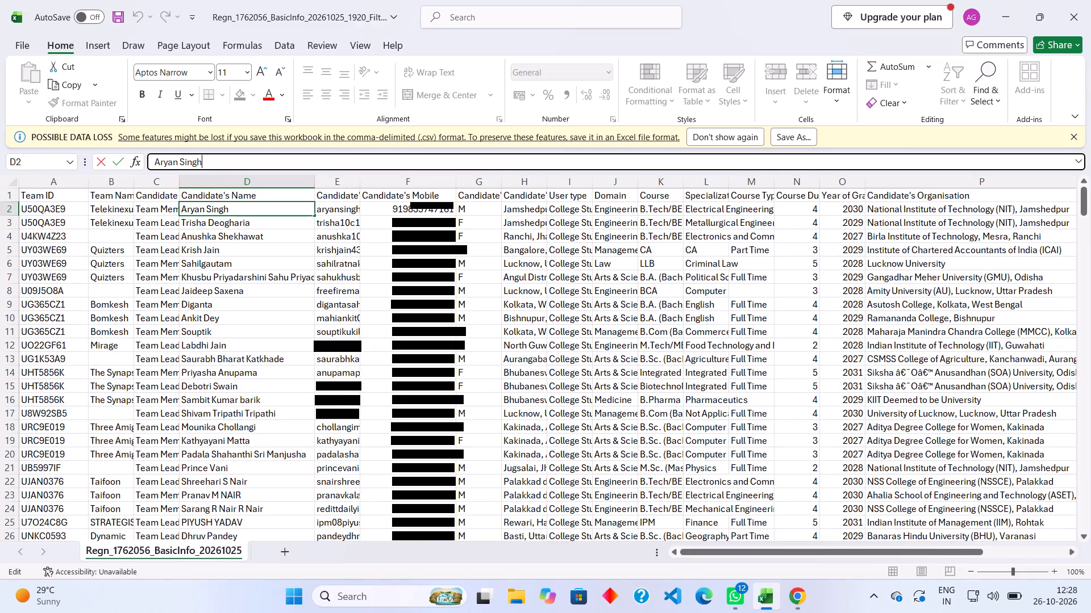
left_click(856, 295)
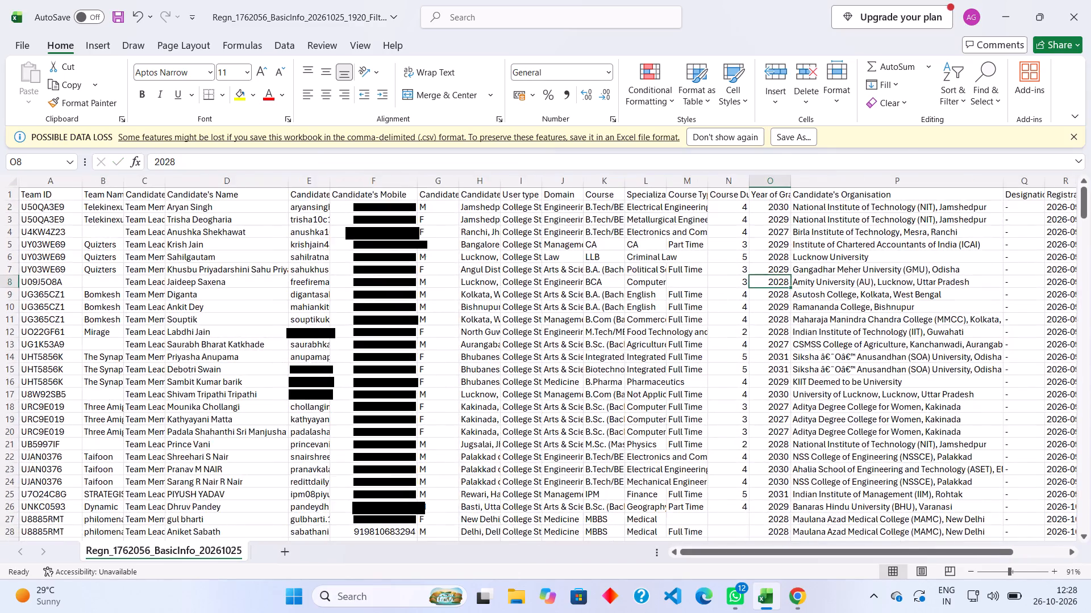
Widen the Candidate role column so that each candidate's full role is readable.
scroll(856, 295, "right", 1)
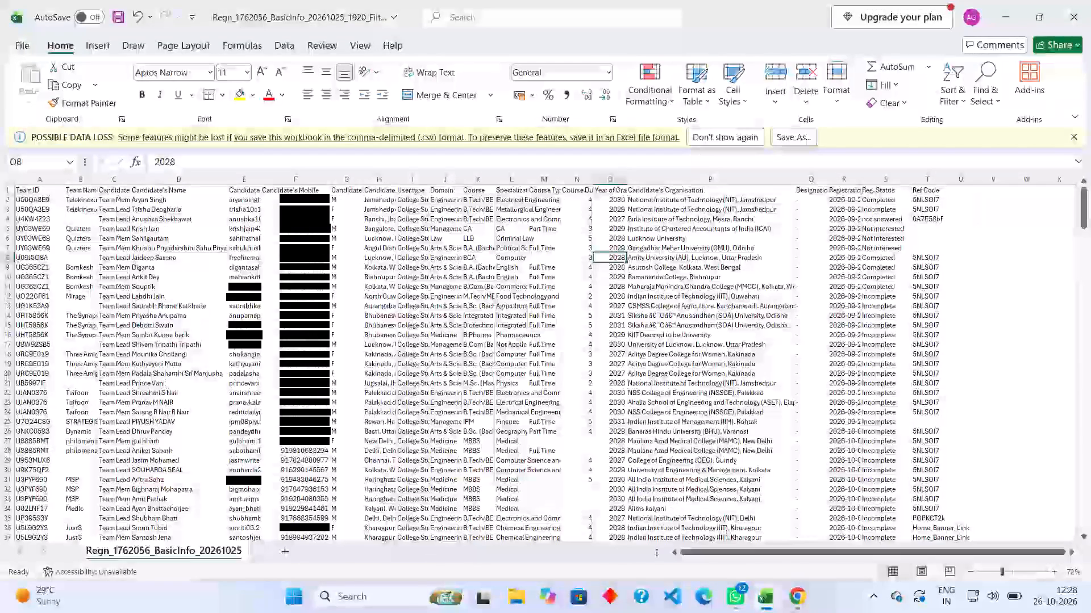
left_click(120, 178)
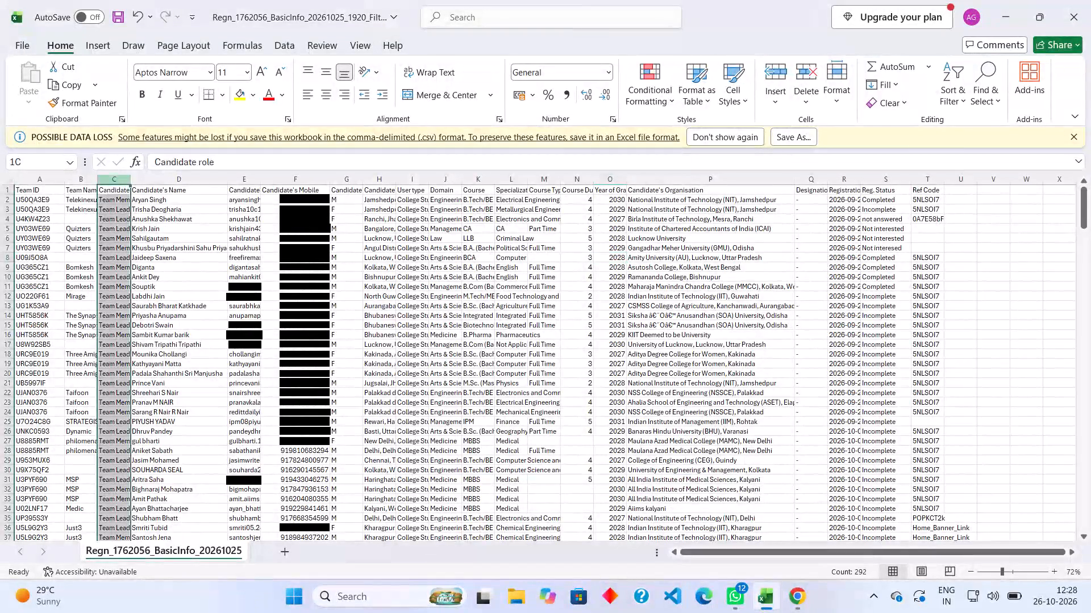
left_click_drag(131, 180, 190, 176)
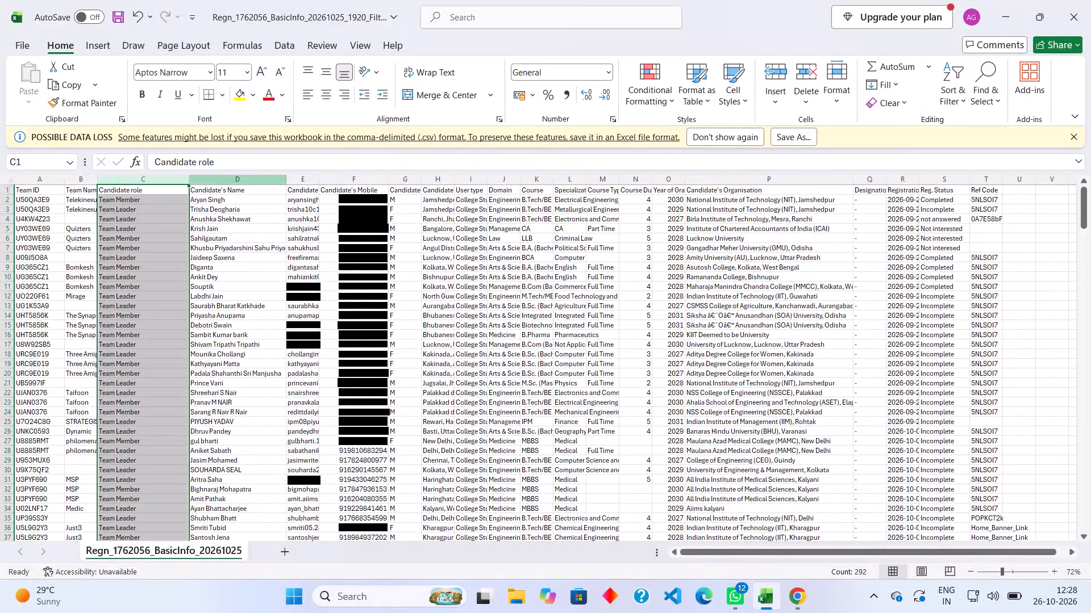
left_click(221, 176)
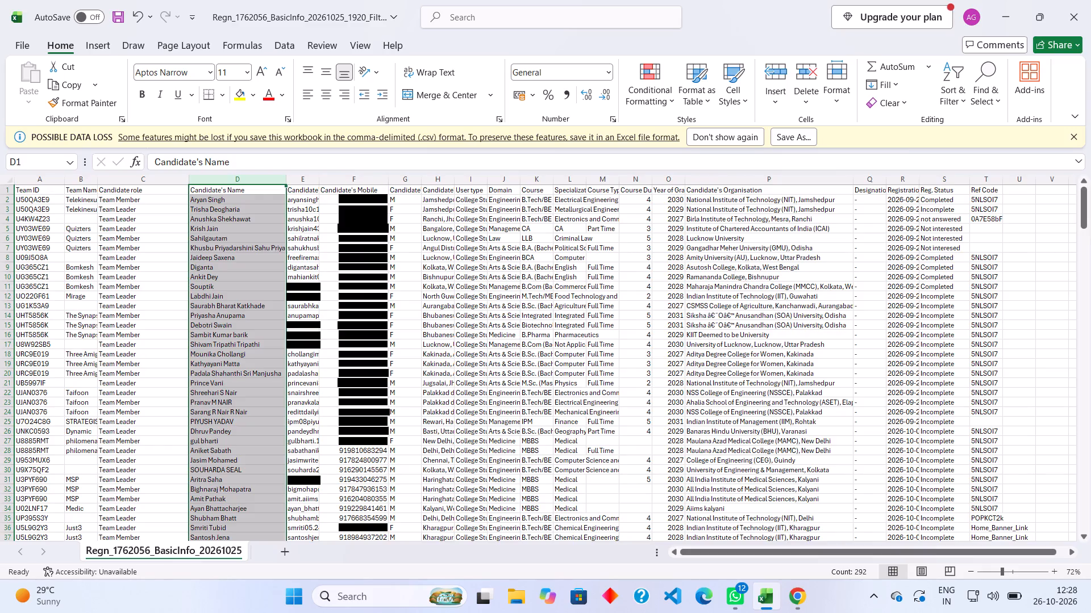
left_click(509, 486)
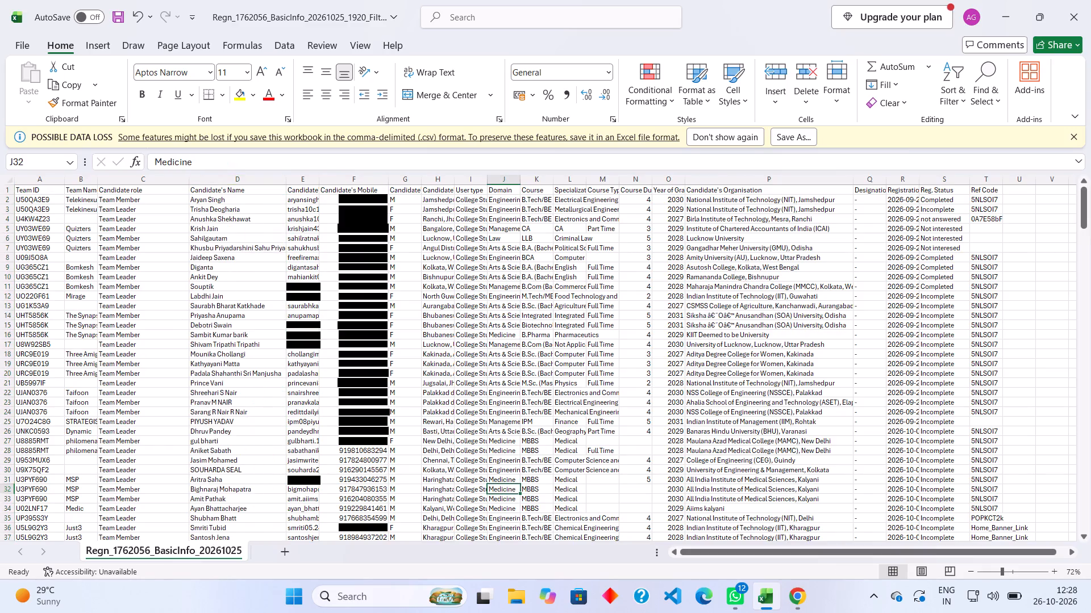
Capture a rectangular screenshot of the sheet from the header row through row 12, spanning the Team ID to Ref Code columns.
key("shift+super+s")
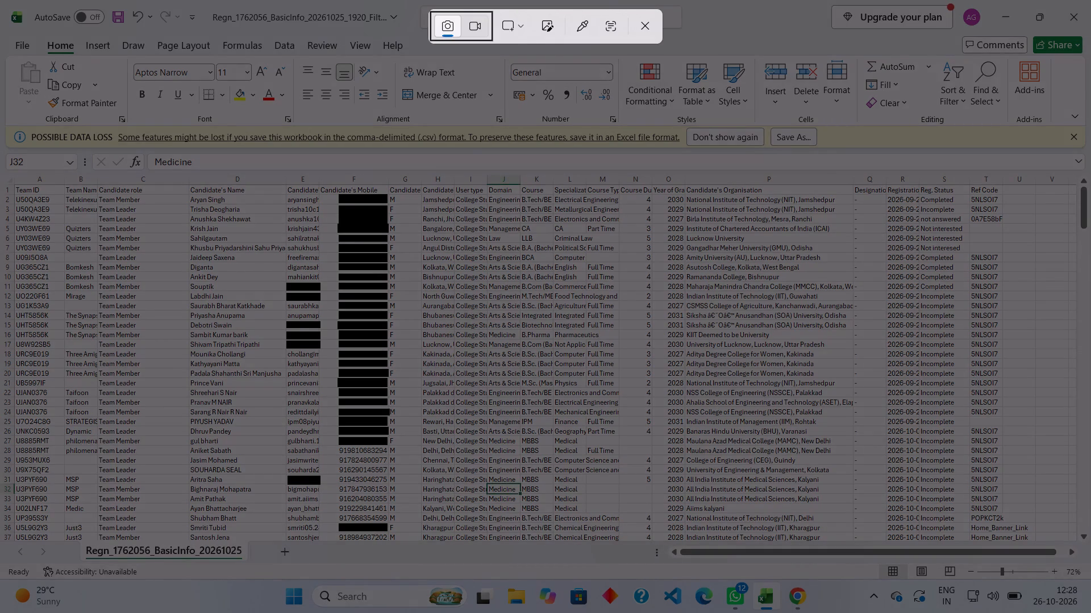
left_click_drag(14, 184, 921, 368)
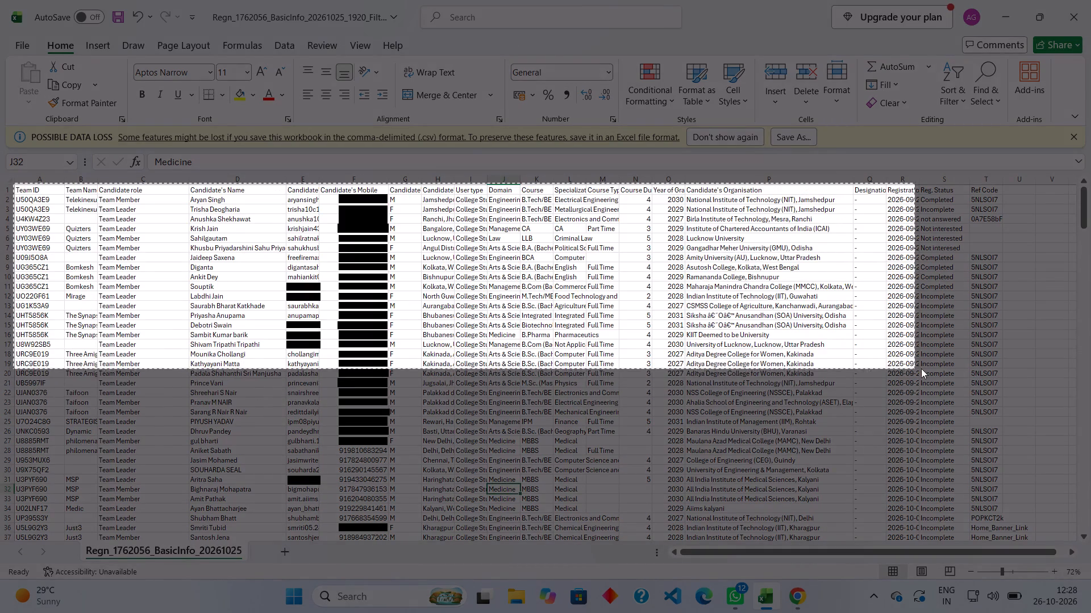
left_click_drag(921, 368, 1023, 295)
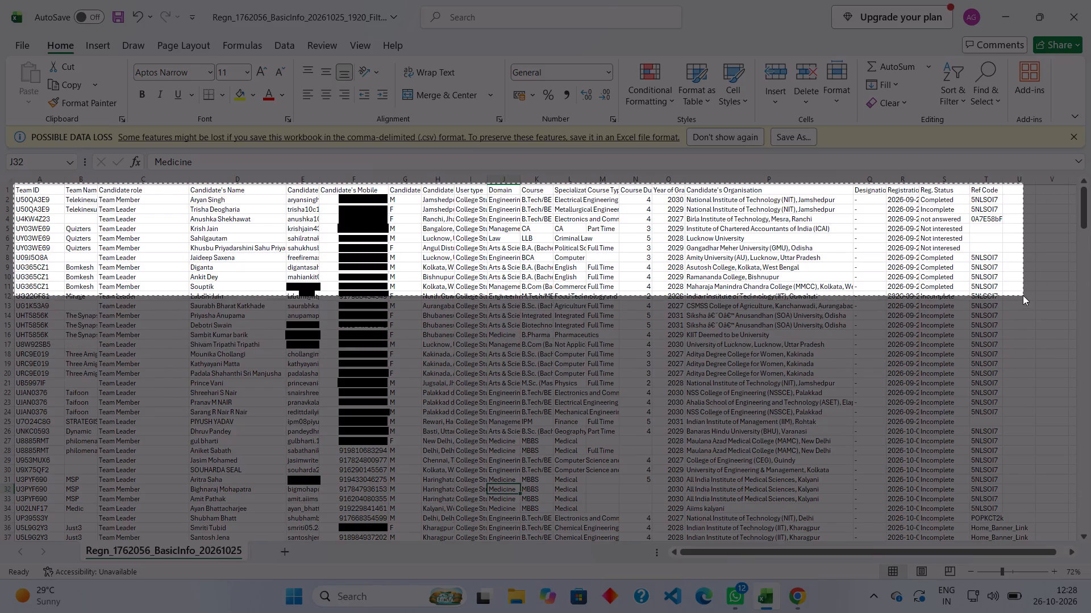
left_click_drag(1023, 295, 1007, 301)
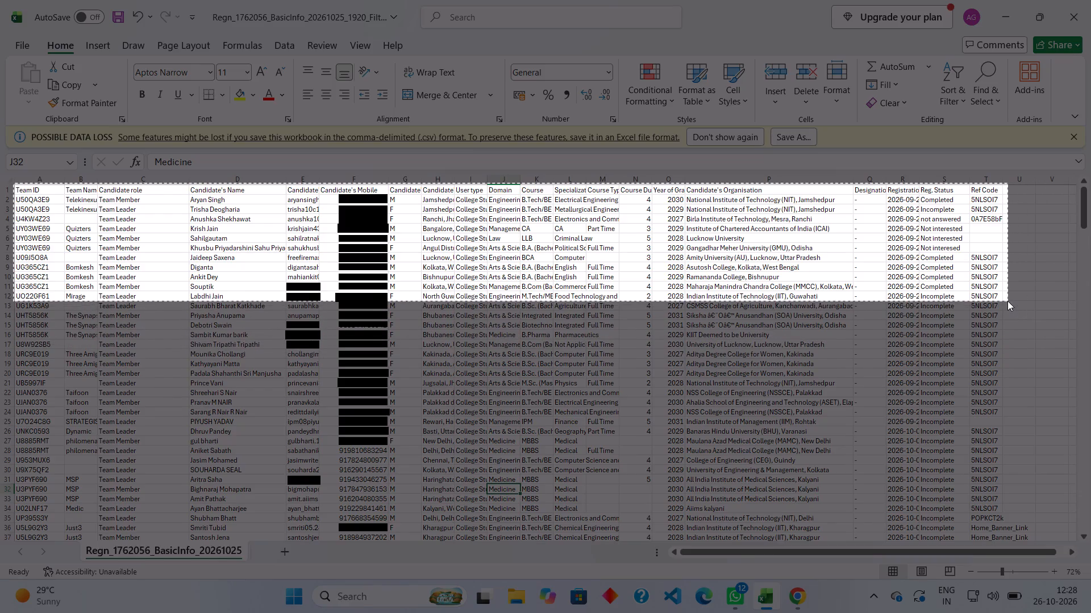
left_click_drag(1007, 301, 1010, 313)
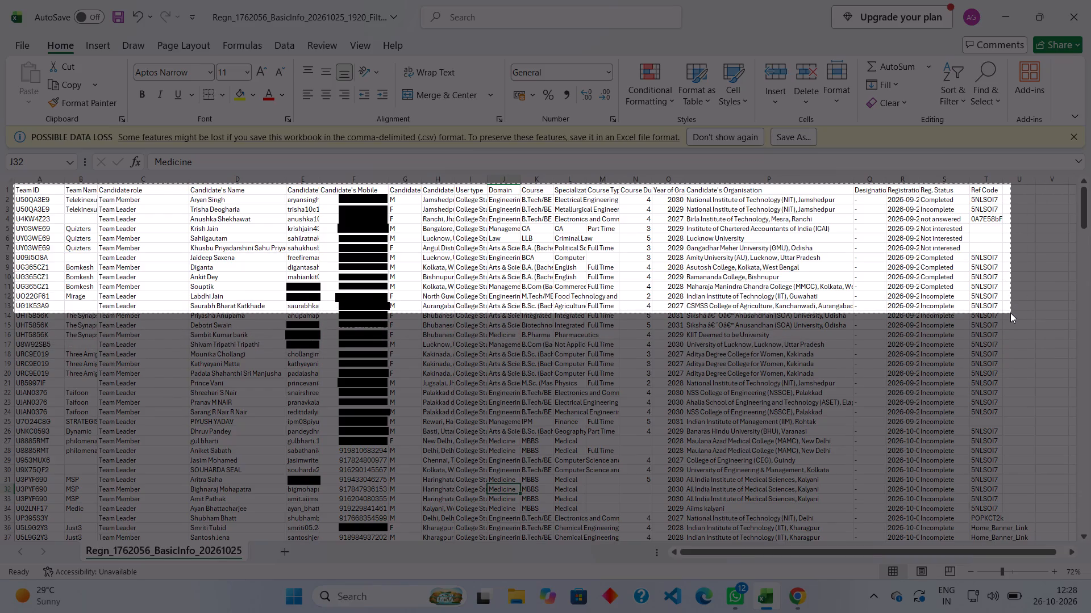
left_click_drag(1010, 313, 1006, 300)
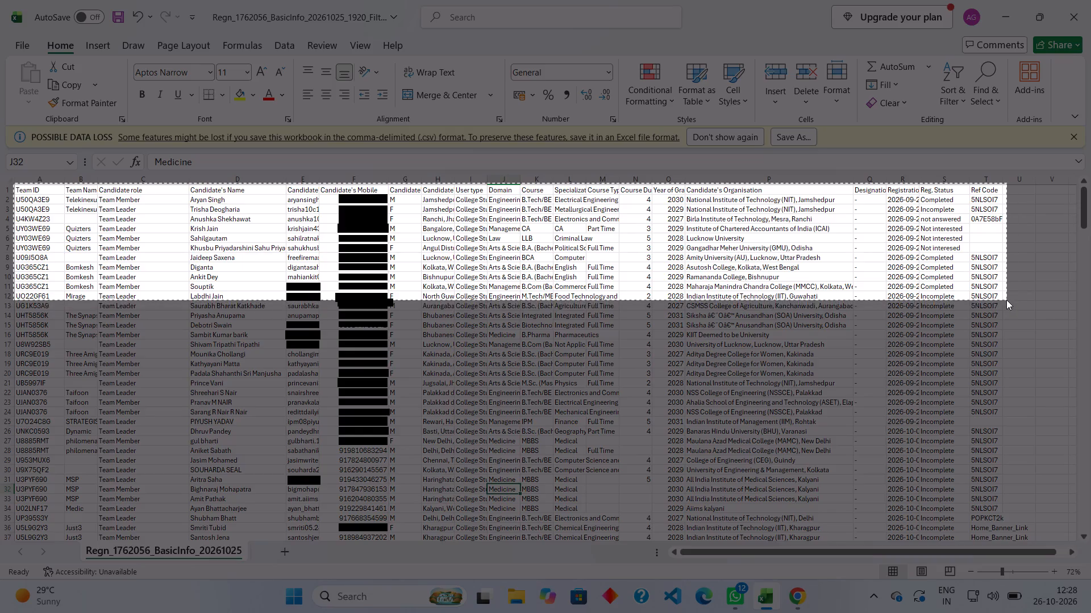
left_click_drag(1006, 300, 1006, 303)
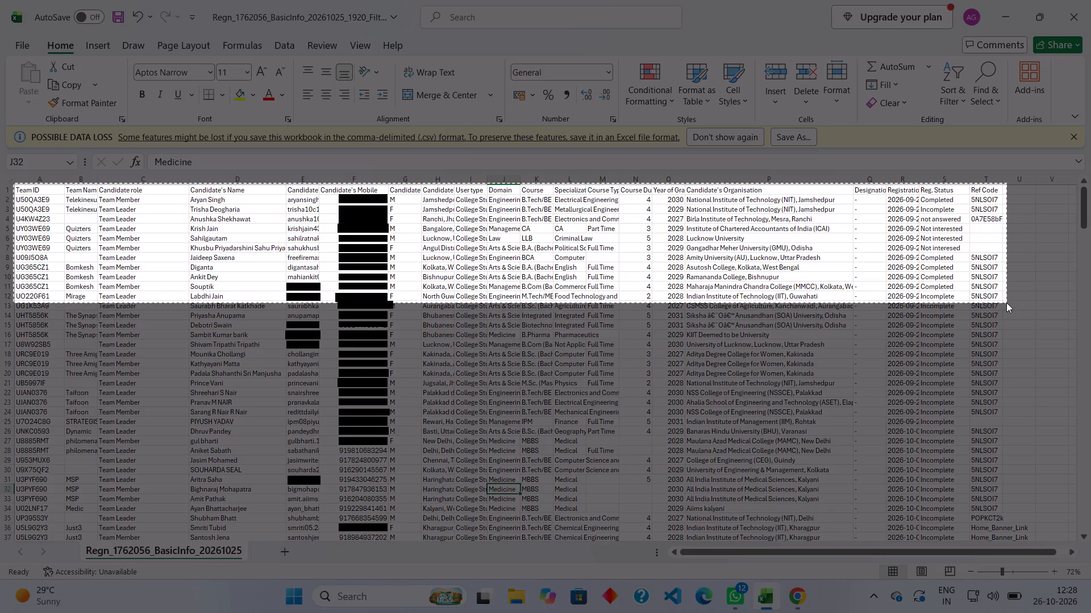
left_click_drag(1006, 303, 1006, 300)
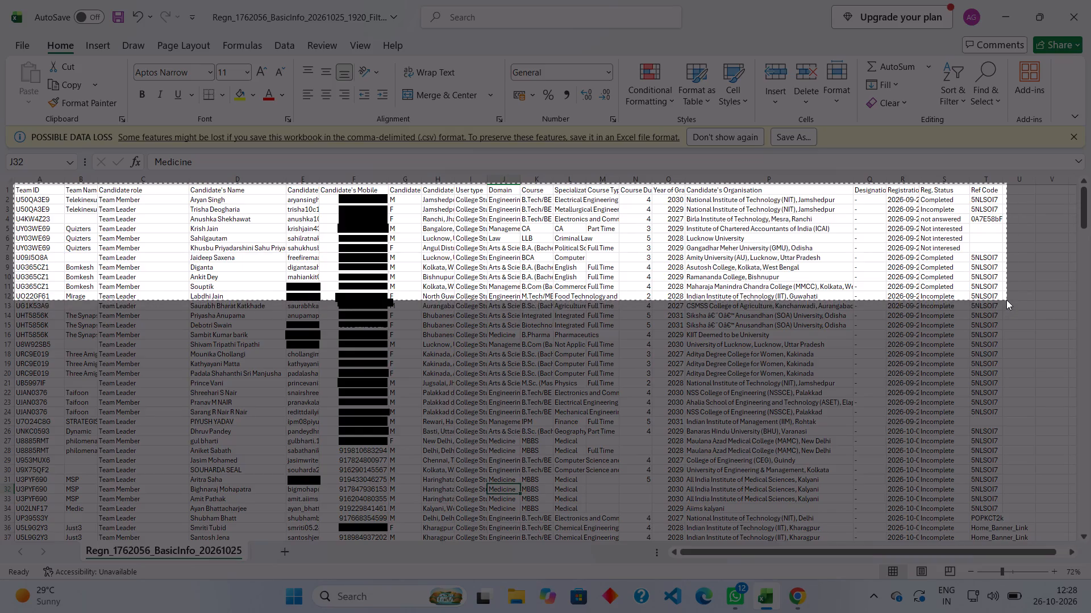
left_click_drag(1006, 300, 1007, 300)
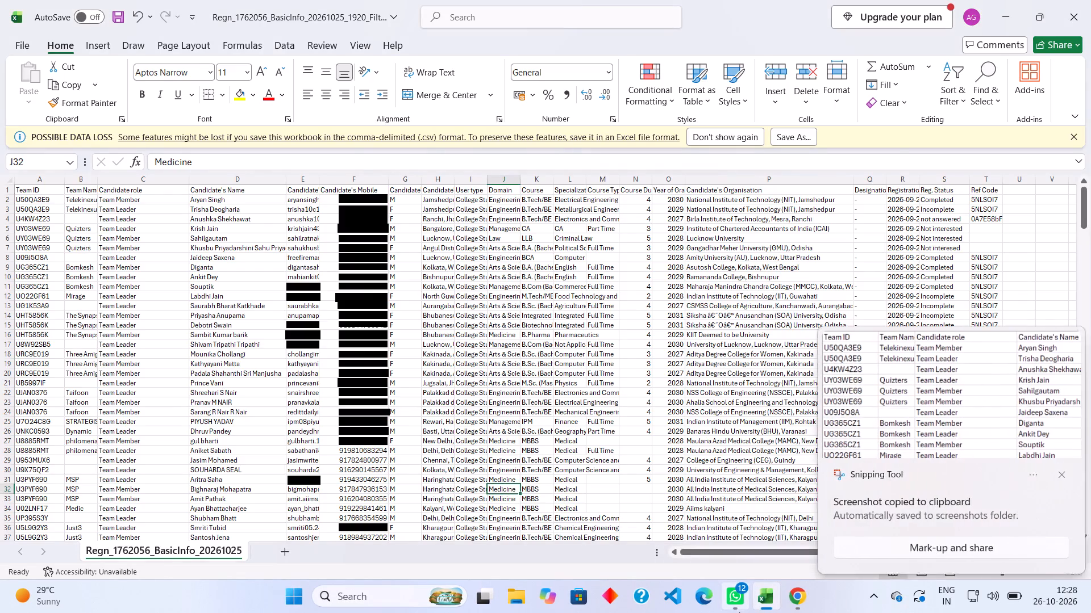